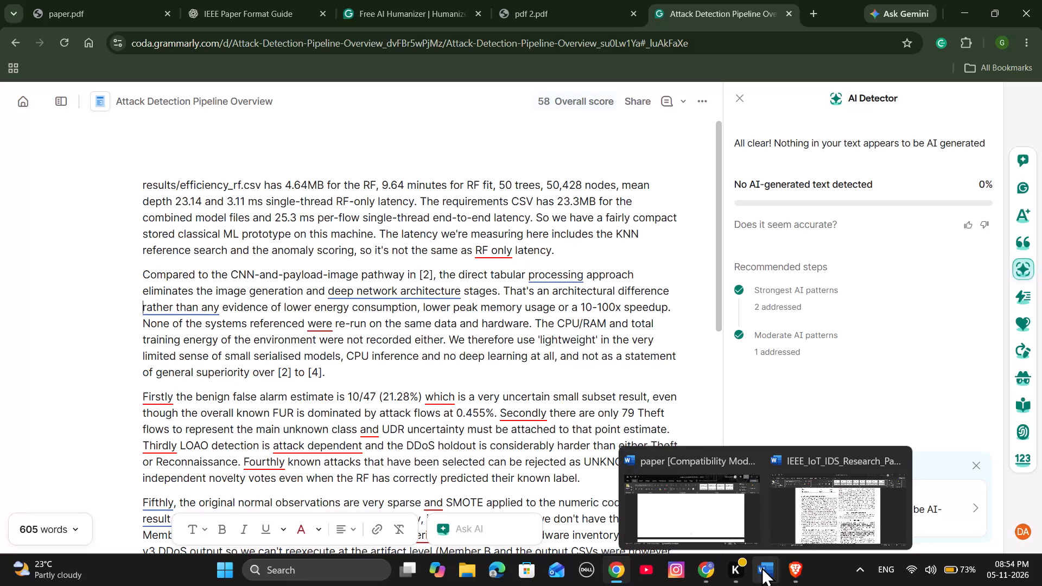
Switch to the IEEE_IoT_IDS_Research_Paper document in Word.
click(761, 567)
click(786, 527)
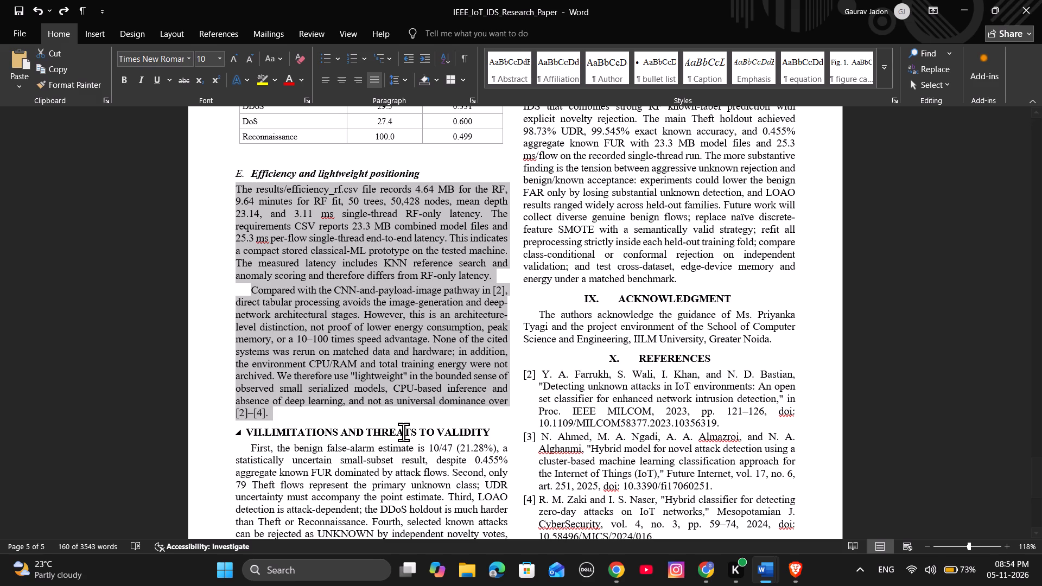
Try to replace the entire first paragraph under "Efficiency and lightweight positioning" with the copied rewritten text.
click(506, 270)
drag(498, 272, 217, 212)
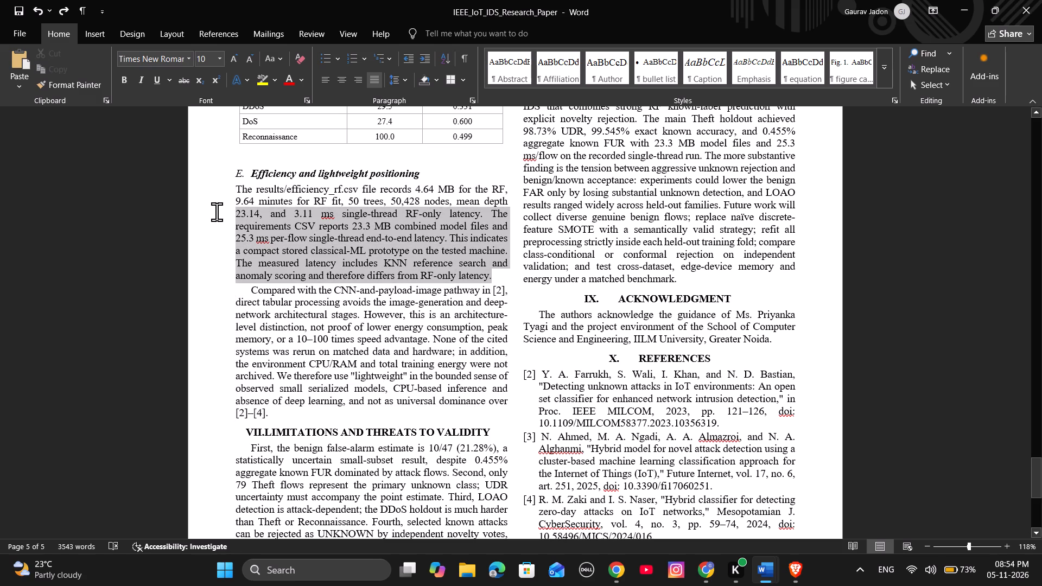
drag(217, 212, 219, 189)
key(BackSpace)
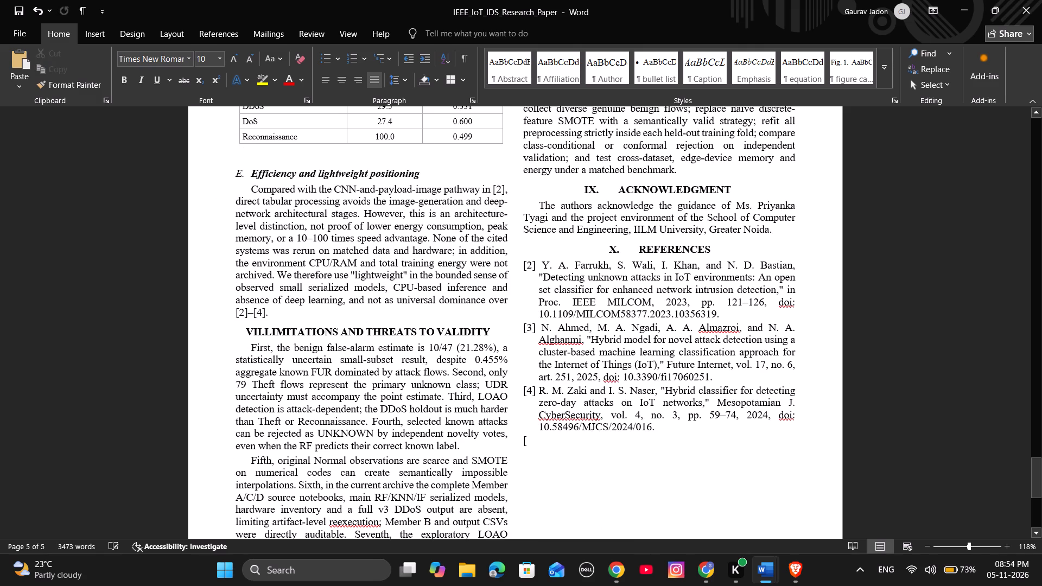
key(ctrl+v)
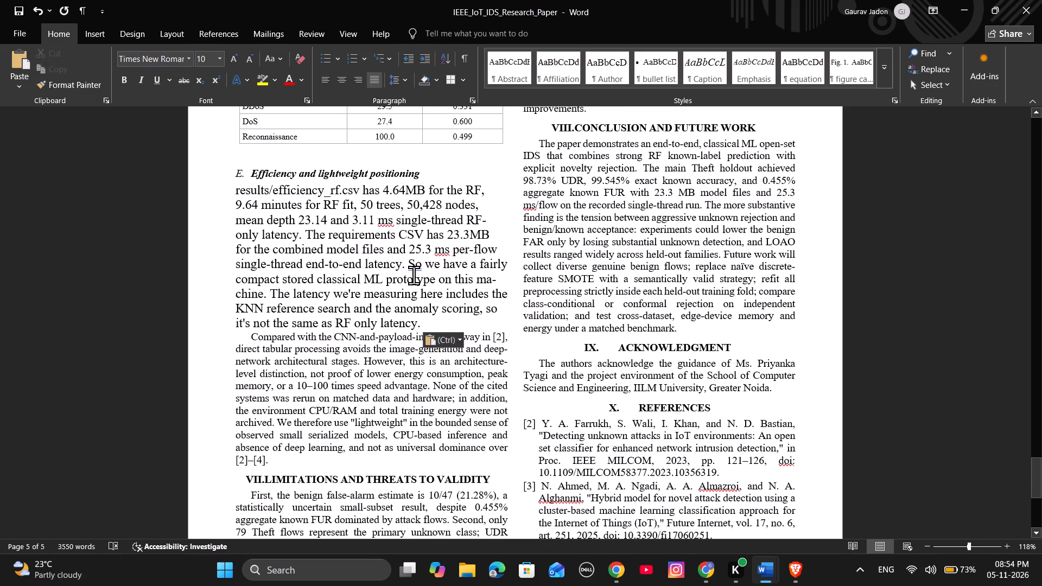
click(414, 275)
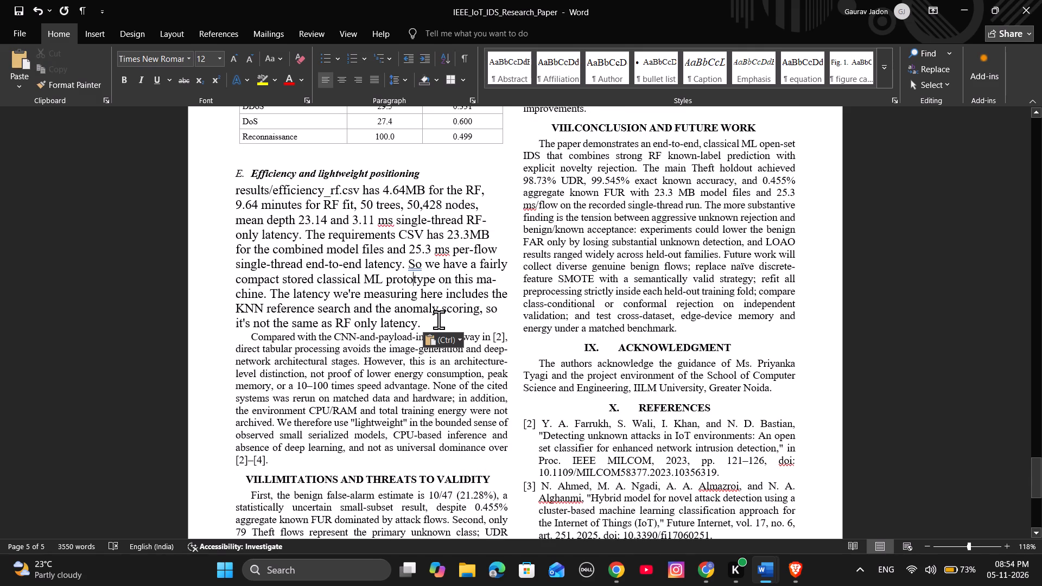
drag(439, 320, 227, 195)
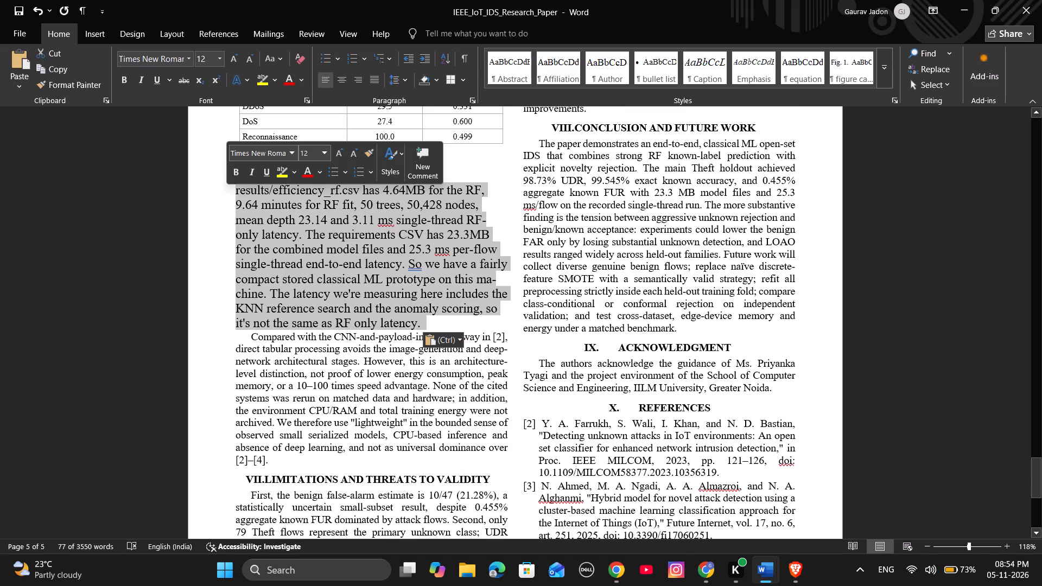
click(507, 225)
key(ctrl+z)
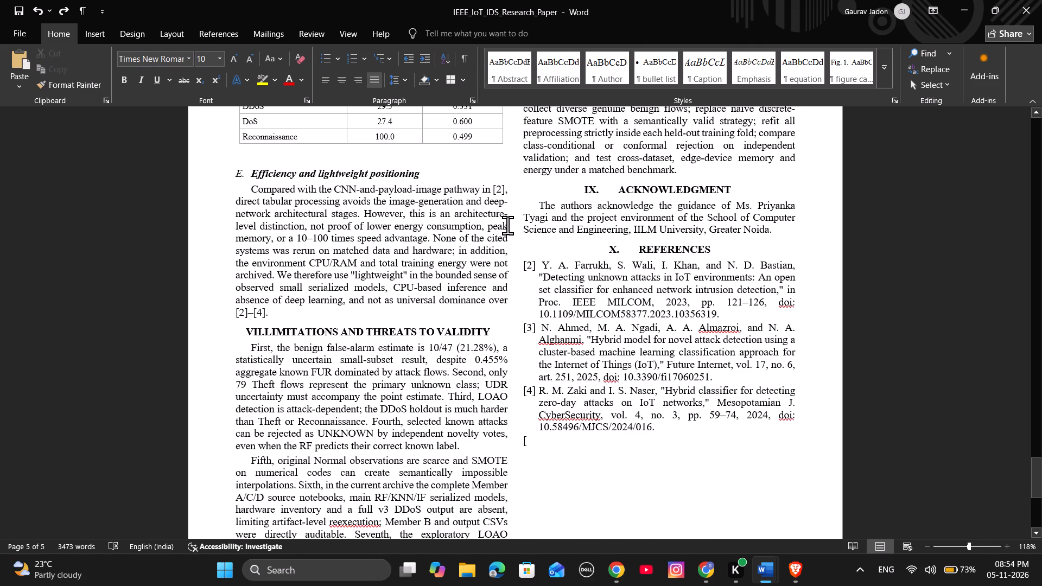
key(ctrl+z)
Replace the first efficiency paragraph's text after "The" with the copied rewrite and remove its first-line indent.
click(252, 181)
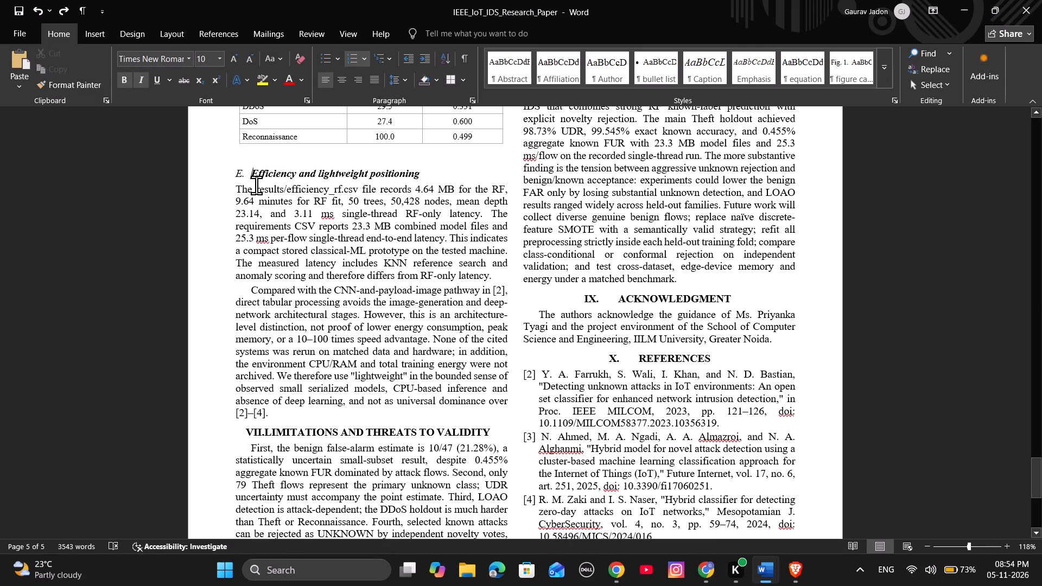
drag(259, 189, 299, 208)
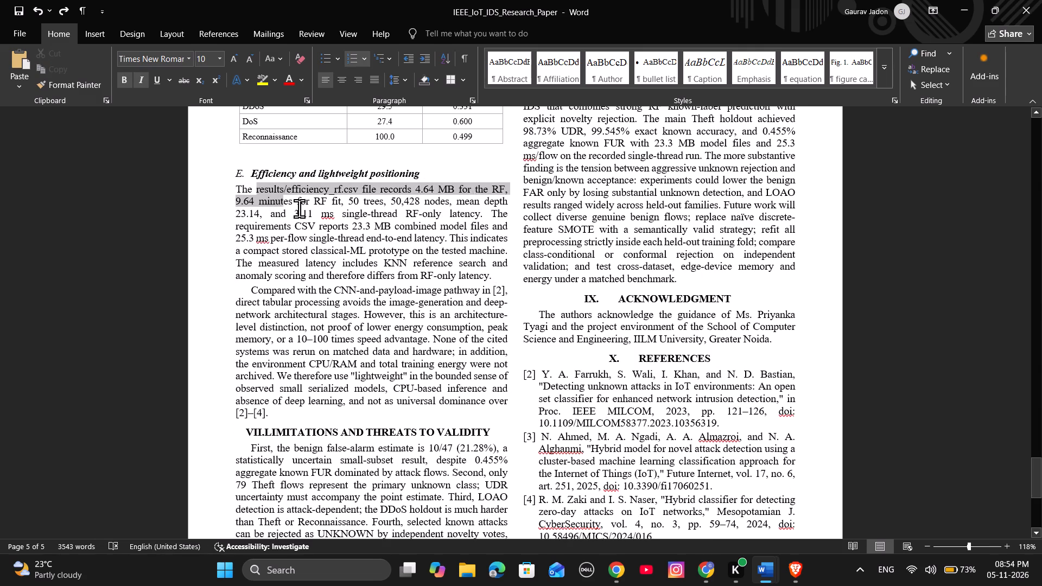
drag(299, 208, 498, 275)
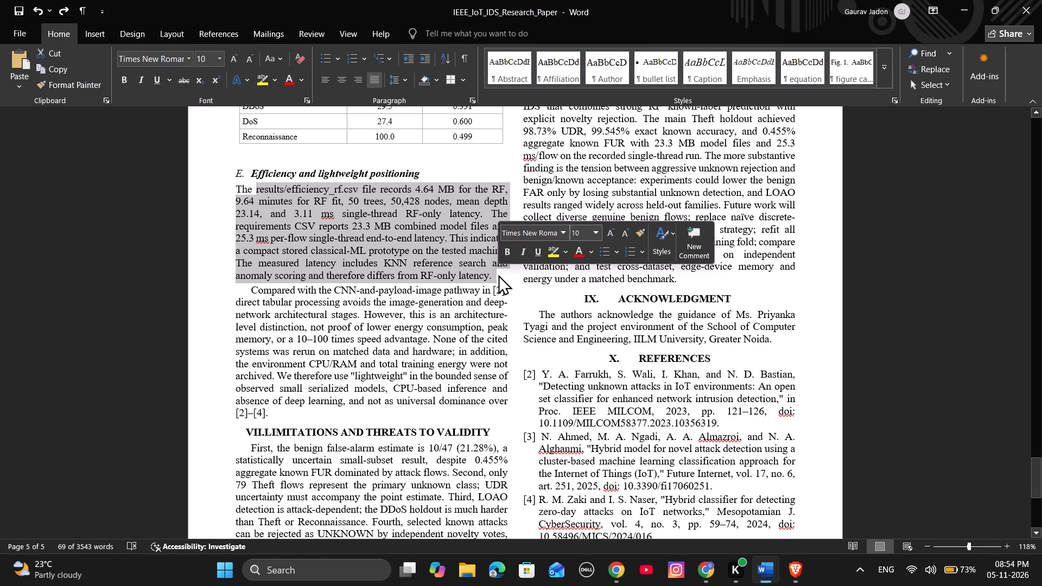
key(BackSpace)
key(ctrl+v)
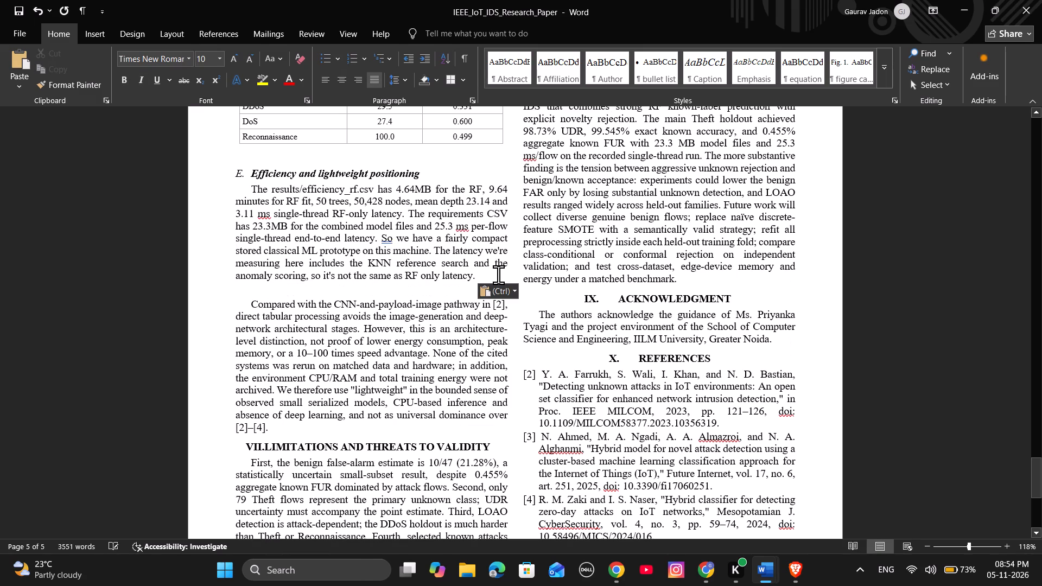
click(251, 189)
key(BackSpace)
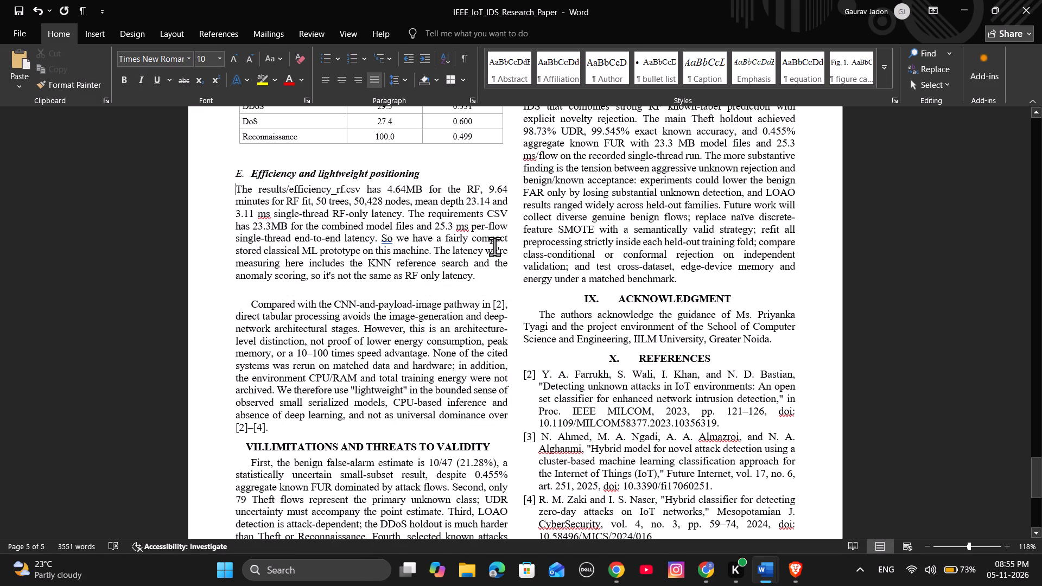
click(488, 273)
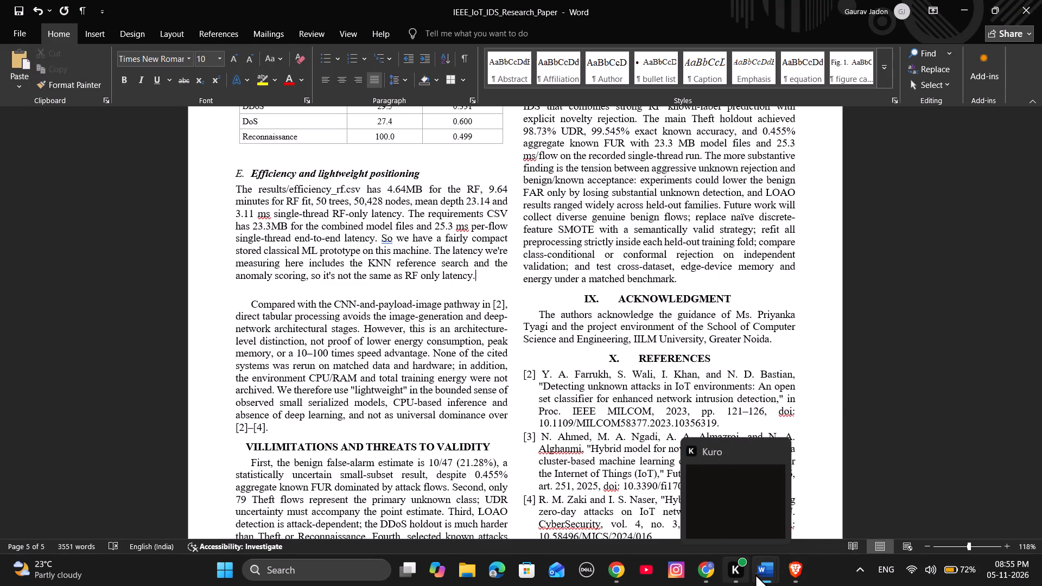
click(621, 561)
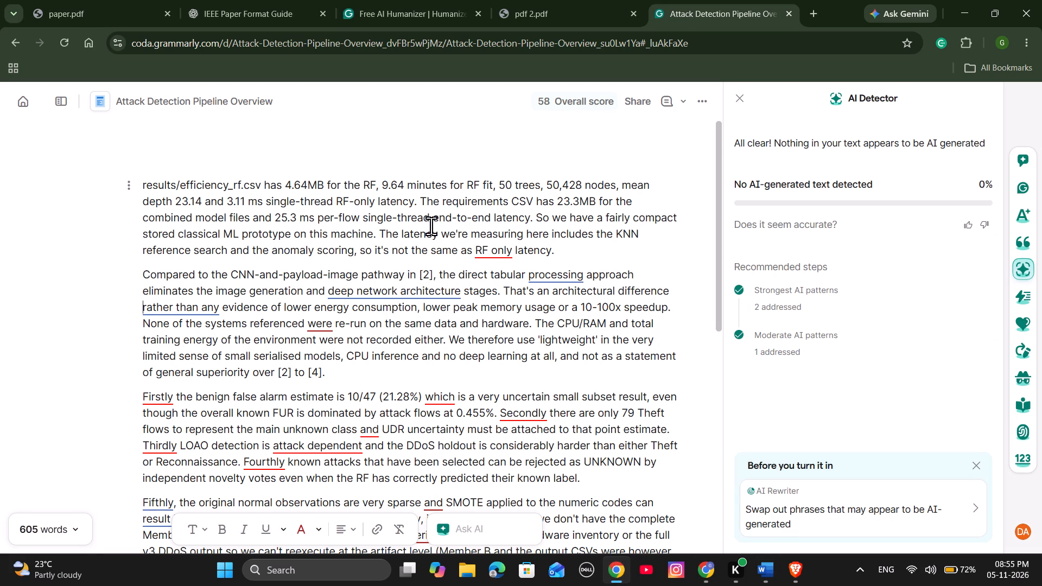
drag(560, 250, 135, 178)
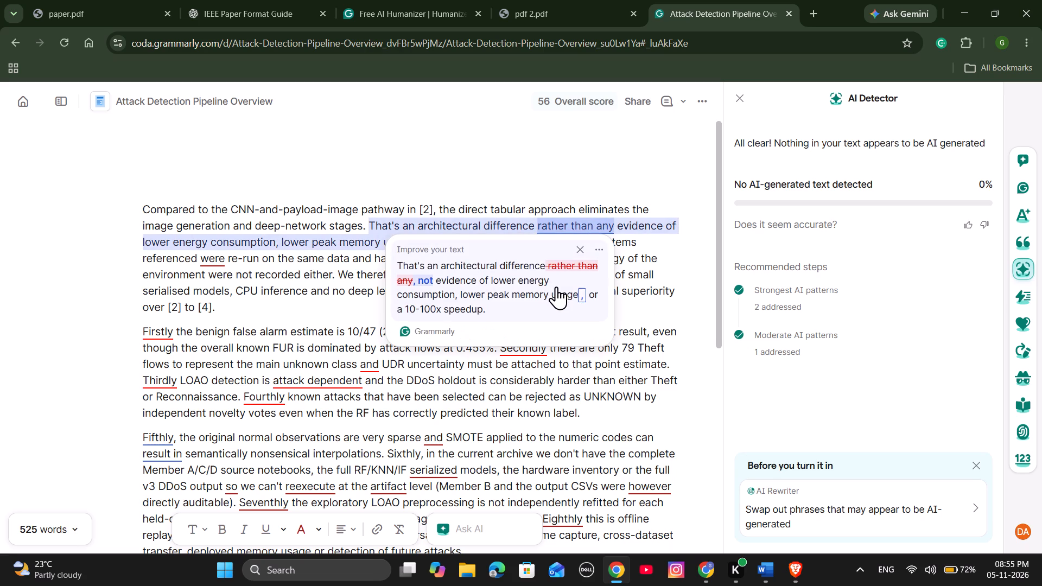
click(556, 286)
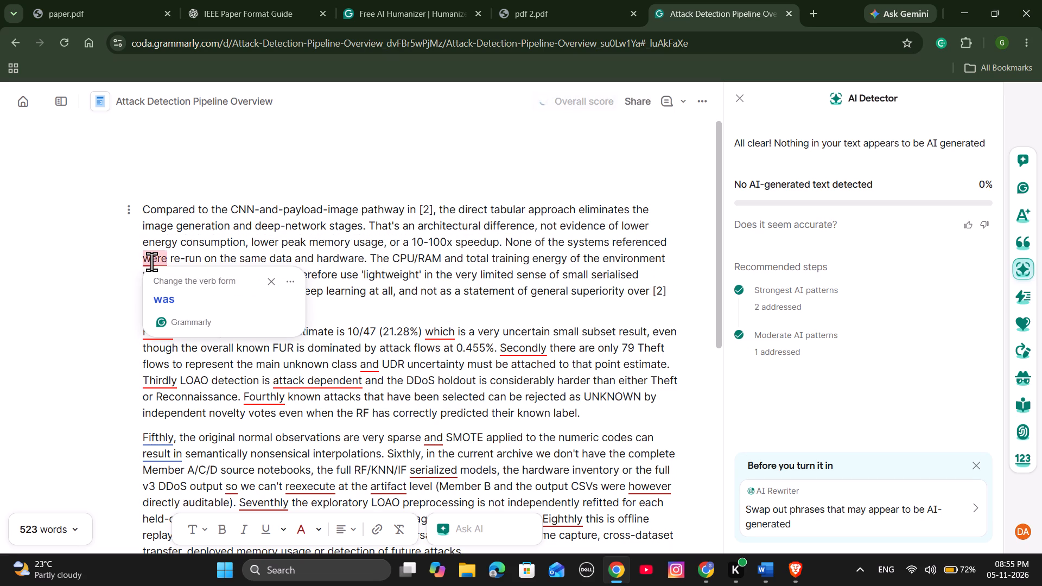
click(162, 289)
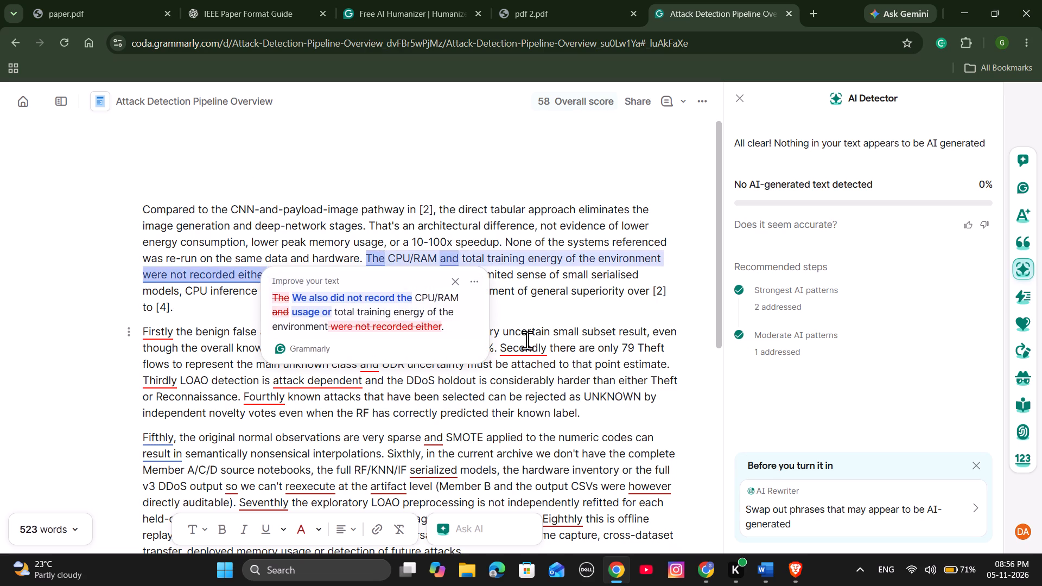
Copy the revised paragraph starting with "Compared to the CNN-and-payload-image pathway" and switch to IEEE_IoT_IDS_Research_Paper in Word.
drag(296, 303, 137, 206)
key(ctrl+c)
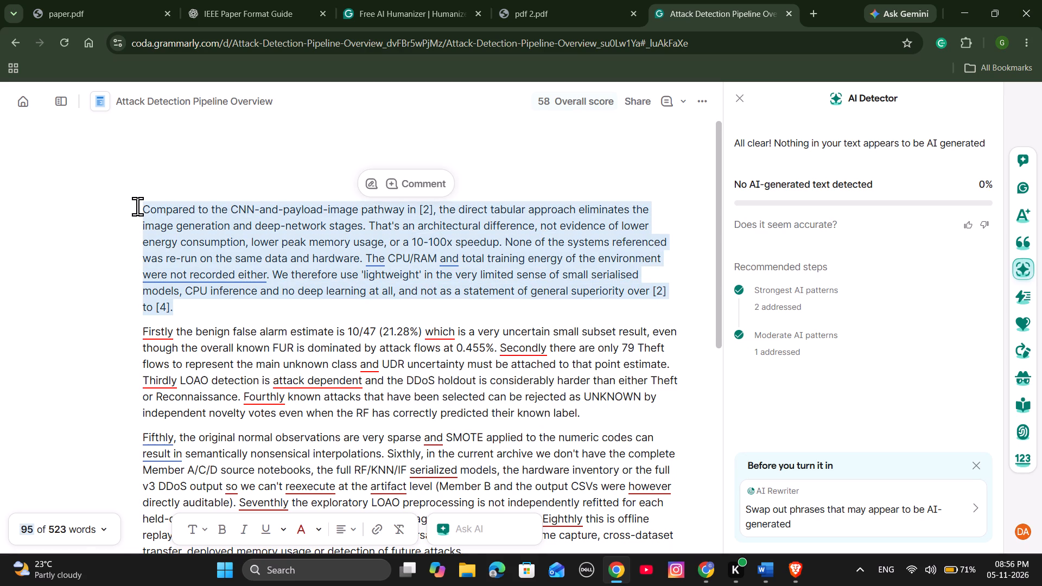
click(761, 575)
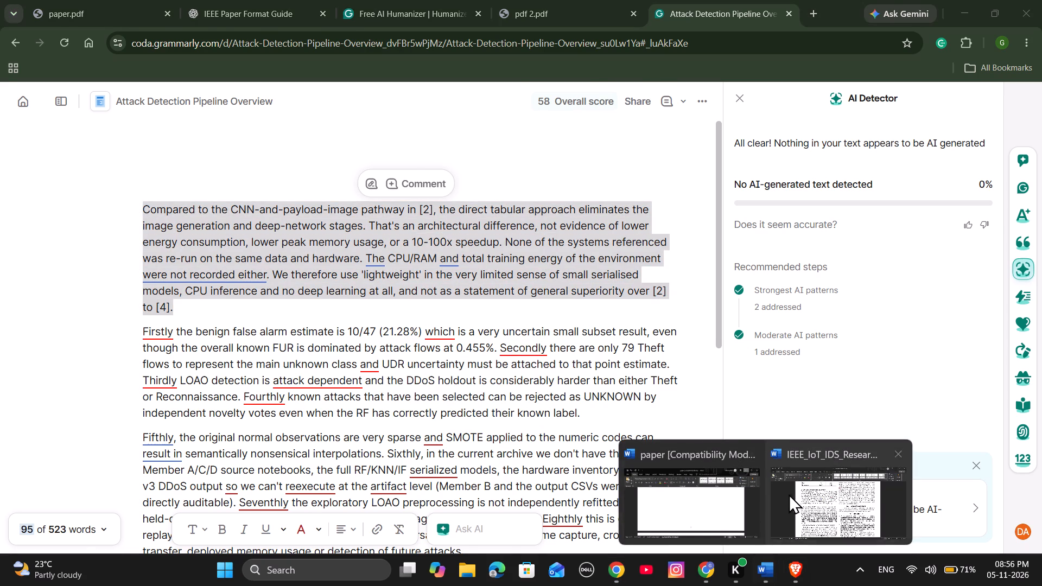
click(791, 493)
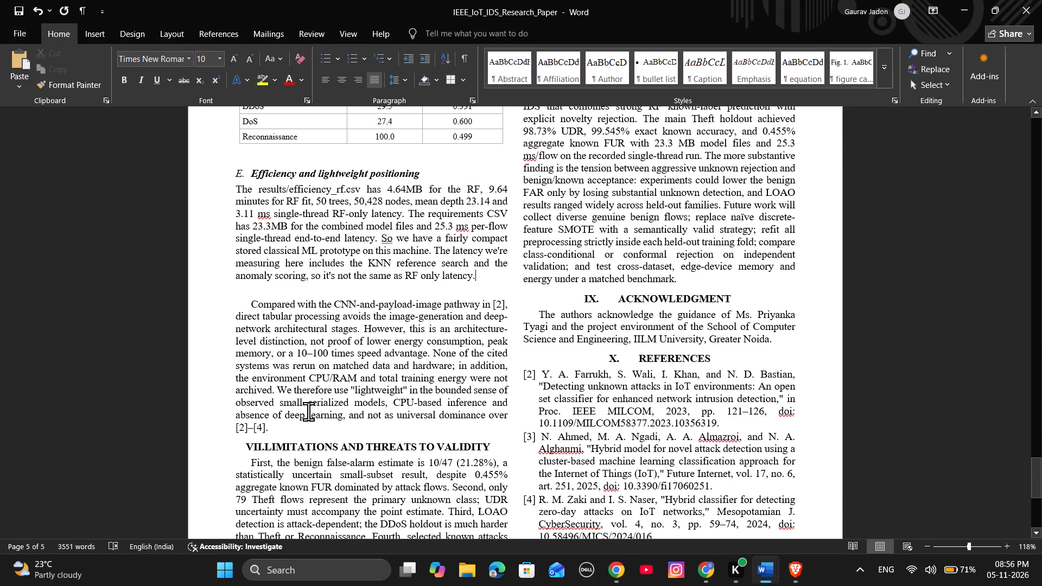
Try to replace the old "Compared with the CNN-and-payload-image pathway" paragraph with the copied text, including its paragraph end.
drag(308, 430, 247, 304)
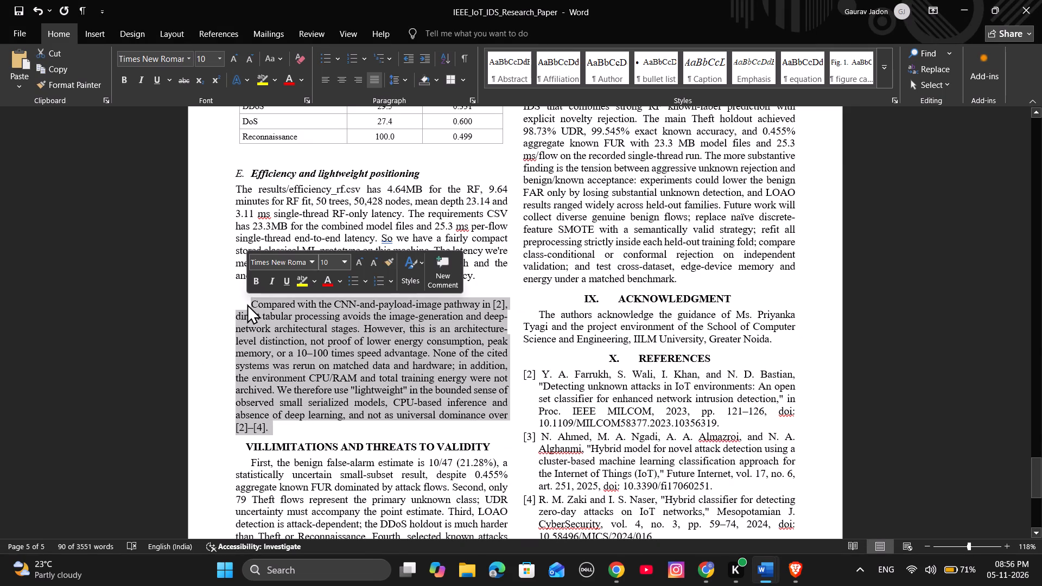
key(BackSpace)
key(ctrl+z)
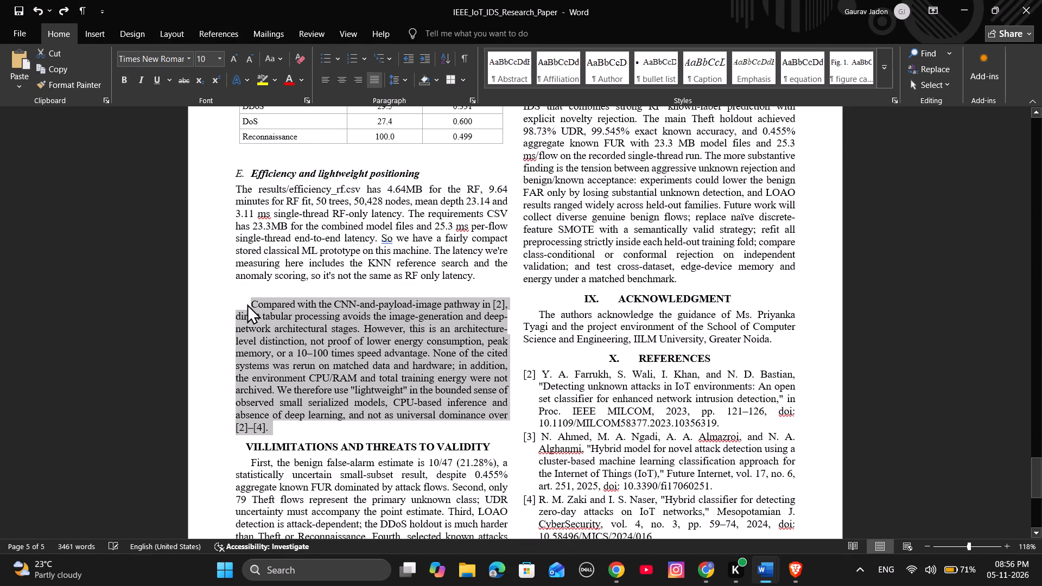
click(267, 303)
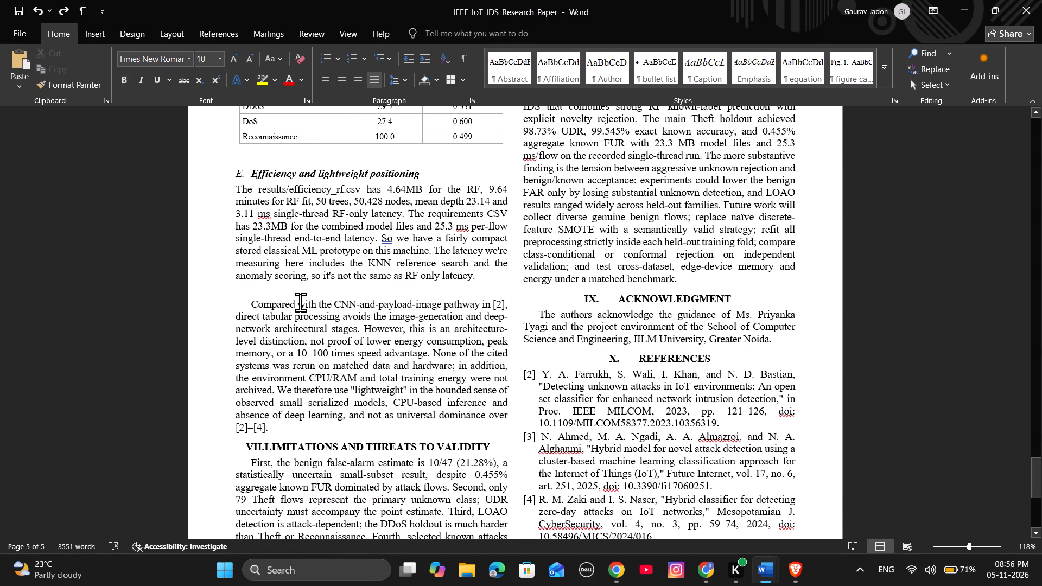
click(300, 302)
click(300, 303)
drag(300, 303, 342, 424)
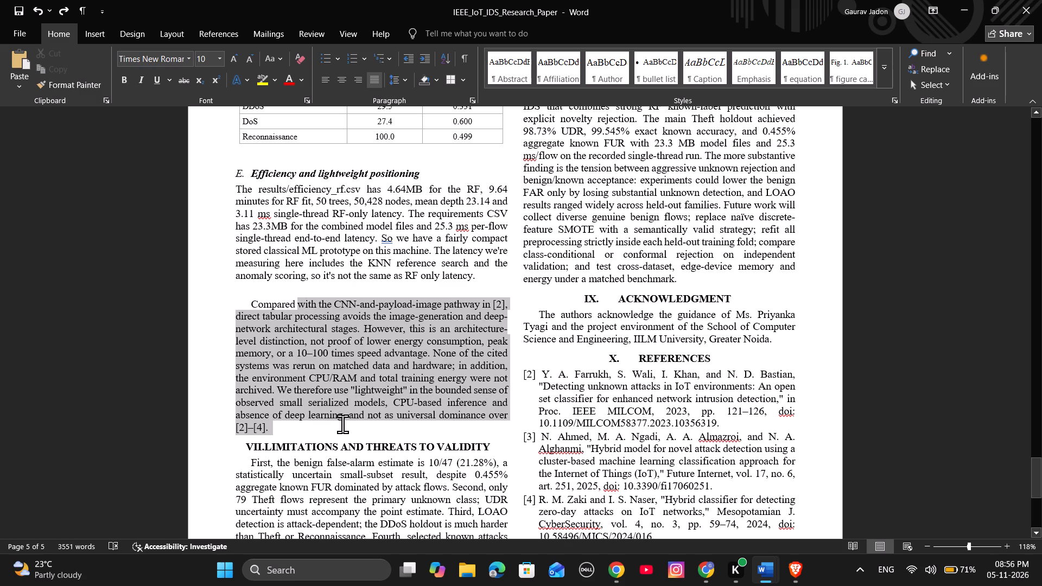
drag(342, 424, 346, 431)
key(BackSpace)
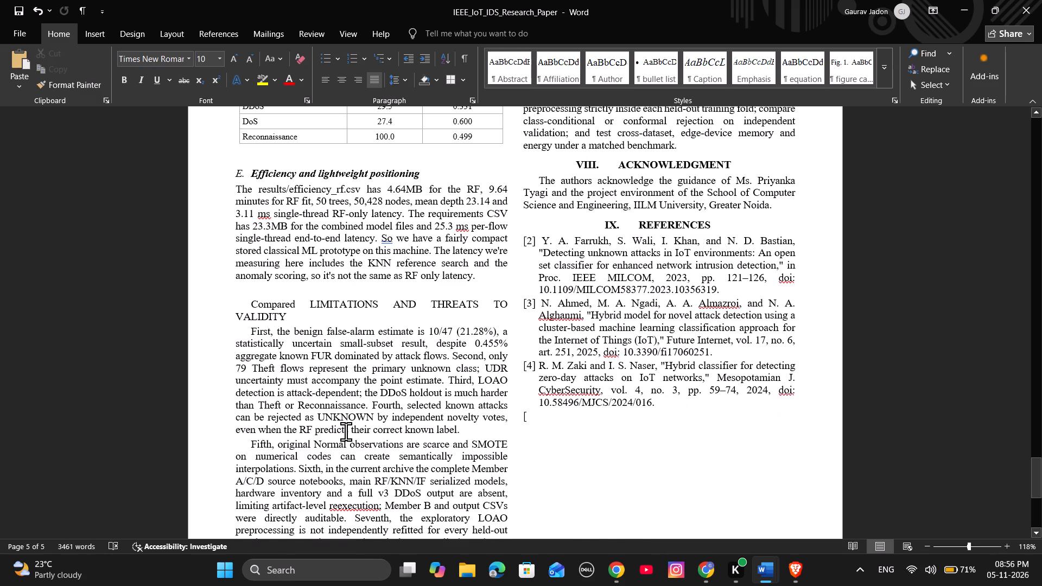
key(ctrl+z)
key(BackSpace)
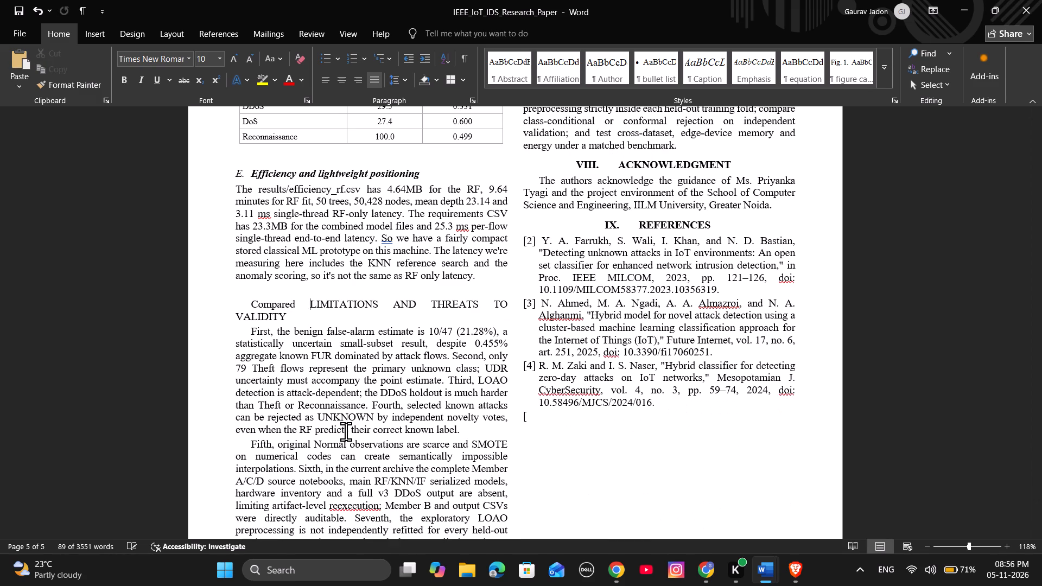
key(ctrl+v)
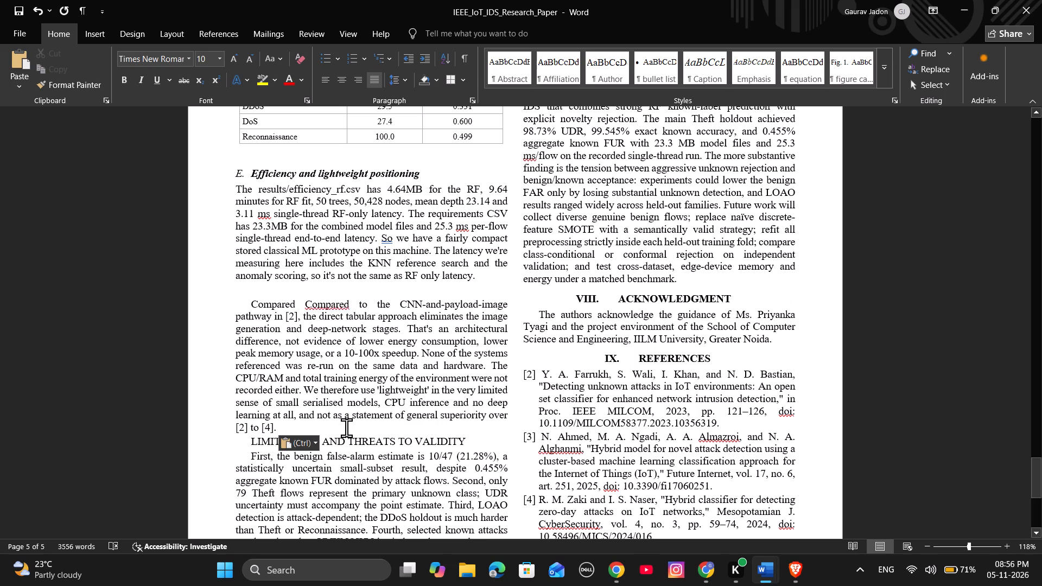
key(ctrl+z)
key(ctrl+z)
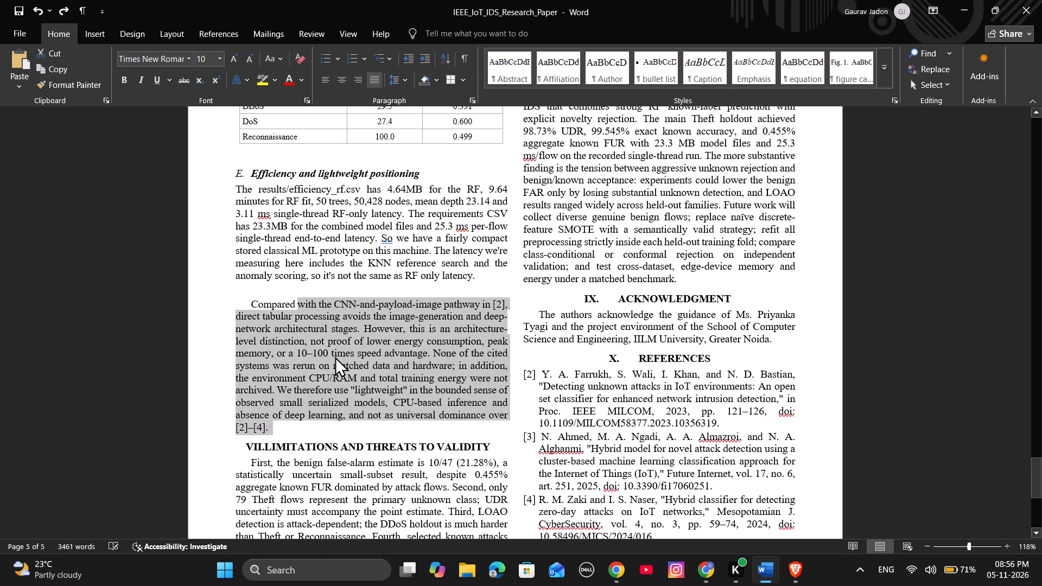
Replace everything after the word "Compared" in the old CNN-and-payload-image paragraph with a space and the copied revised text.
click(280, 420)
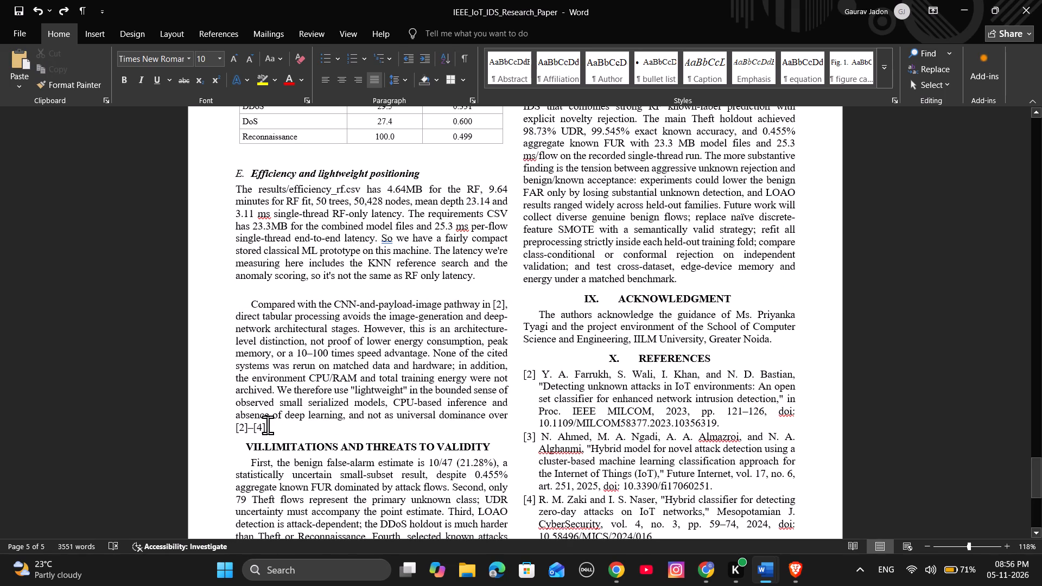
click(268, 425)
drag(268, 425, 291, 306)
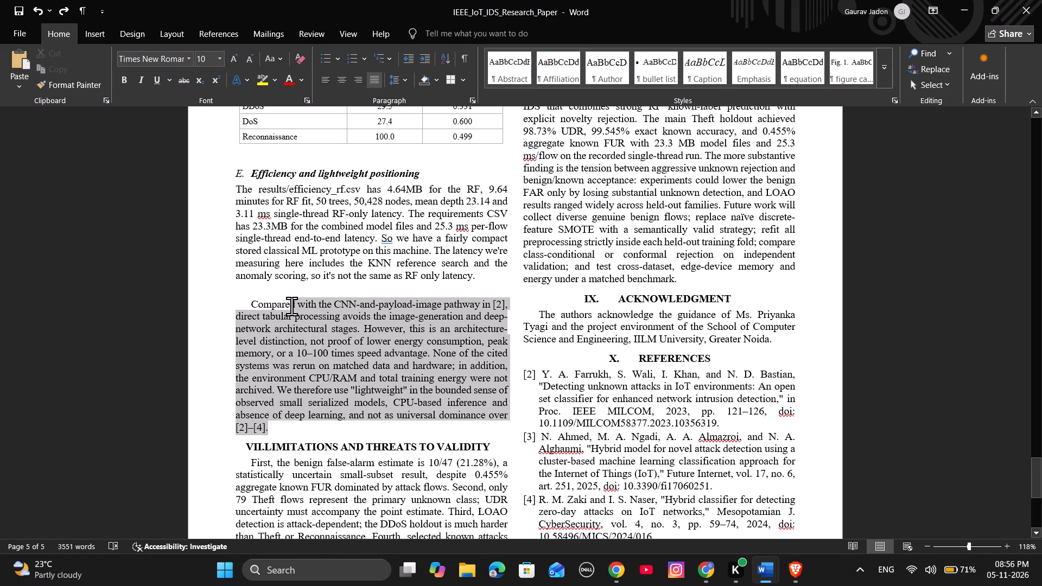
drag(291, 306, 296, 307)
key(BackSpace)
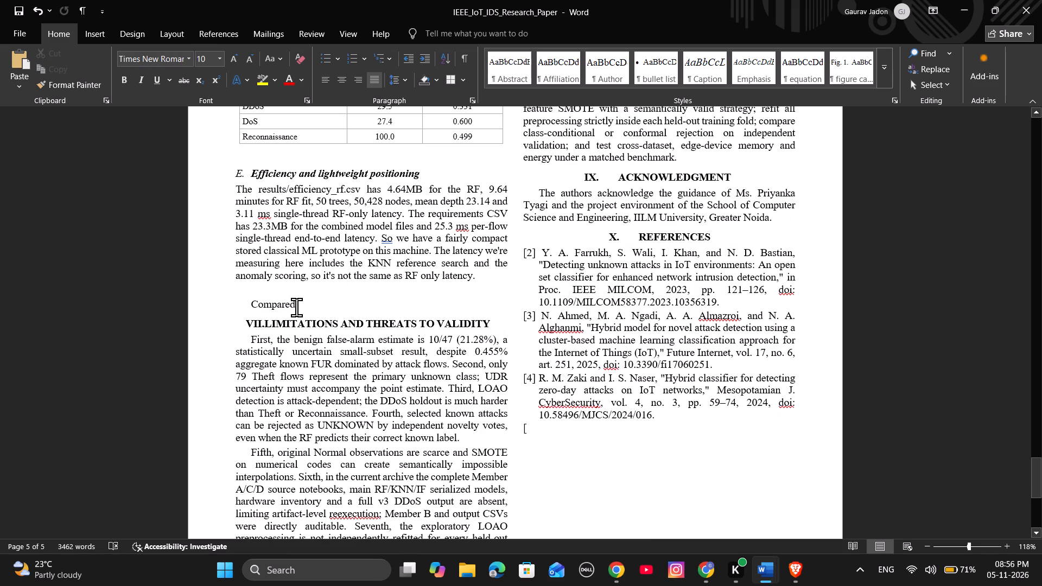
key(space)
key(ctrl+v)
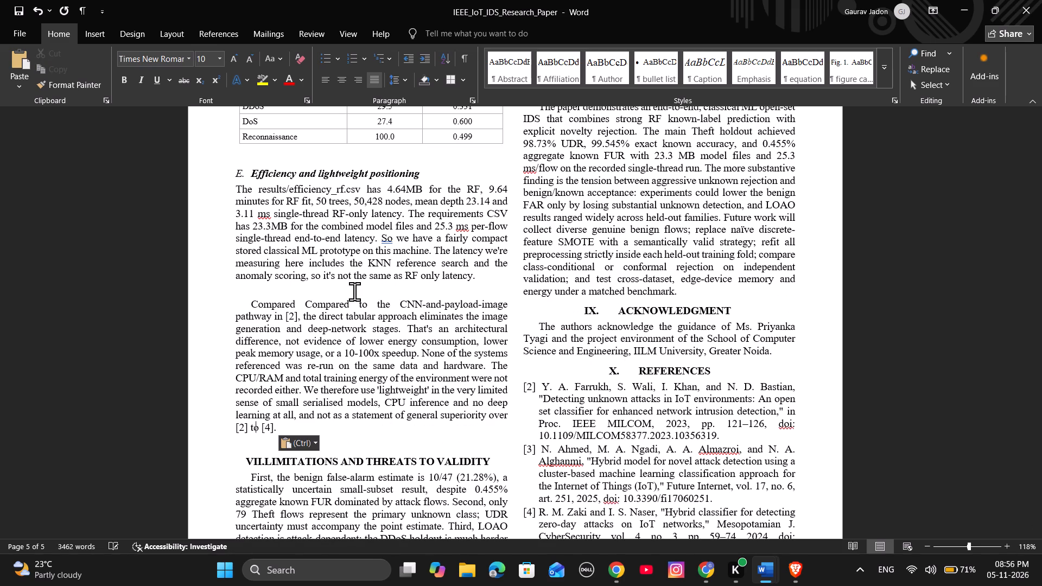
Delete the duplicated word "Compared" so the pasted paragraph begins "Compared to the CNN-and-payload-image pathway".
click(358, 306)
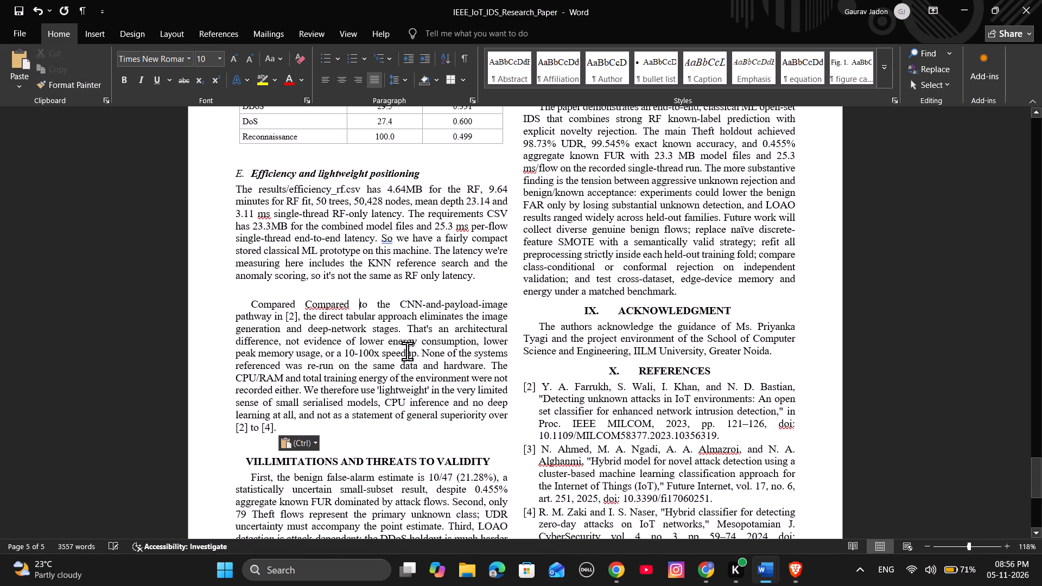
key(BackSpace)
key(BackSpace)
key(BackSpace)
key(BackSpace)
key(BackSpace)
key(BackSpace)
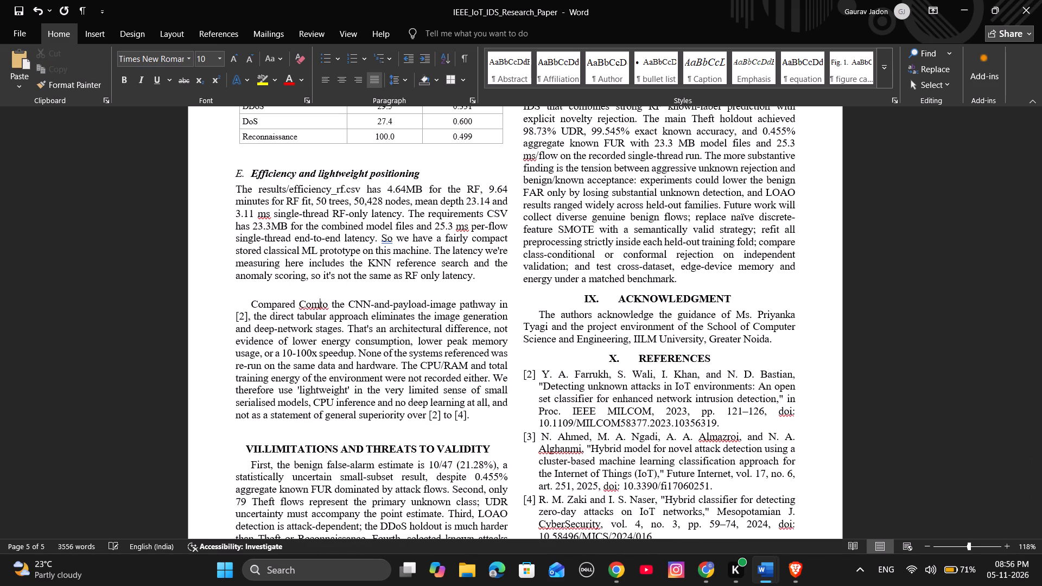
key(BackSpace)
key(BackSpace)
key(BackSpace)
Remove the first-line indent from the "Compared to the CNN-and-payload-image pathway" paragraph.
key(Left)
key(Left)
key(Left)
key(Left)
key(Left)
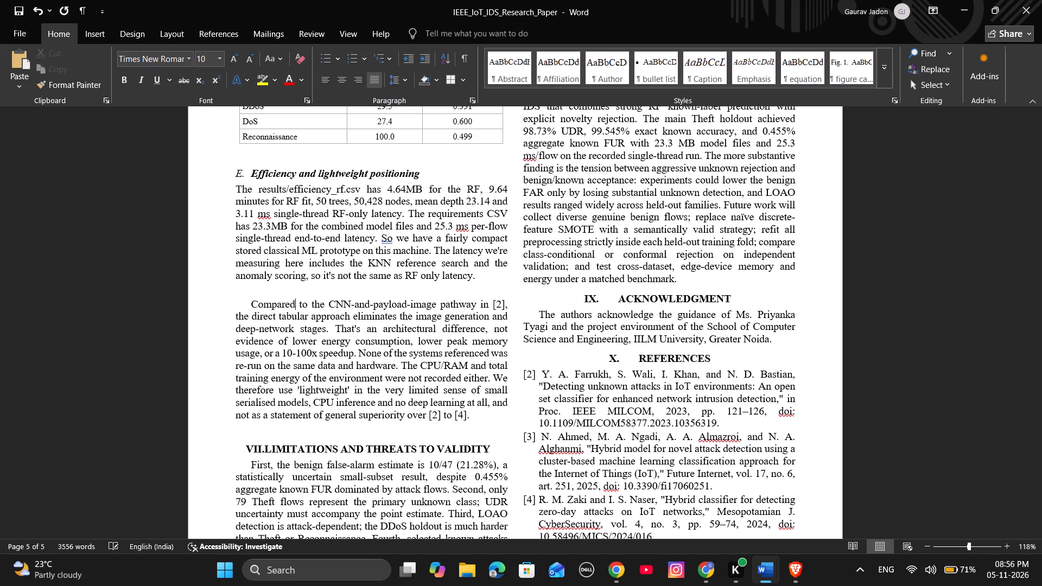
key(Left)
key(Left)
key(Left)
key(Left)
key(BackSpace)
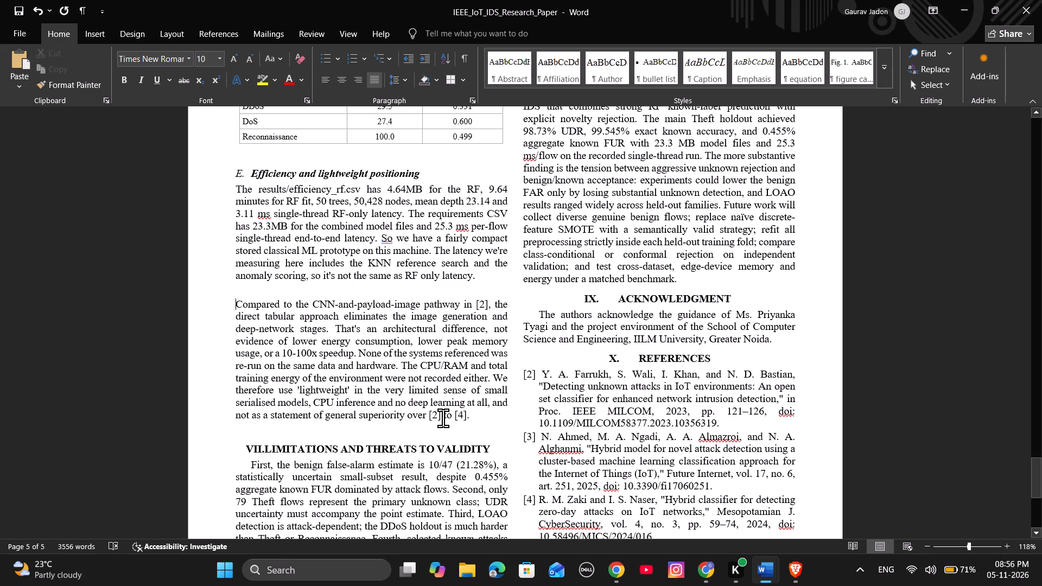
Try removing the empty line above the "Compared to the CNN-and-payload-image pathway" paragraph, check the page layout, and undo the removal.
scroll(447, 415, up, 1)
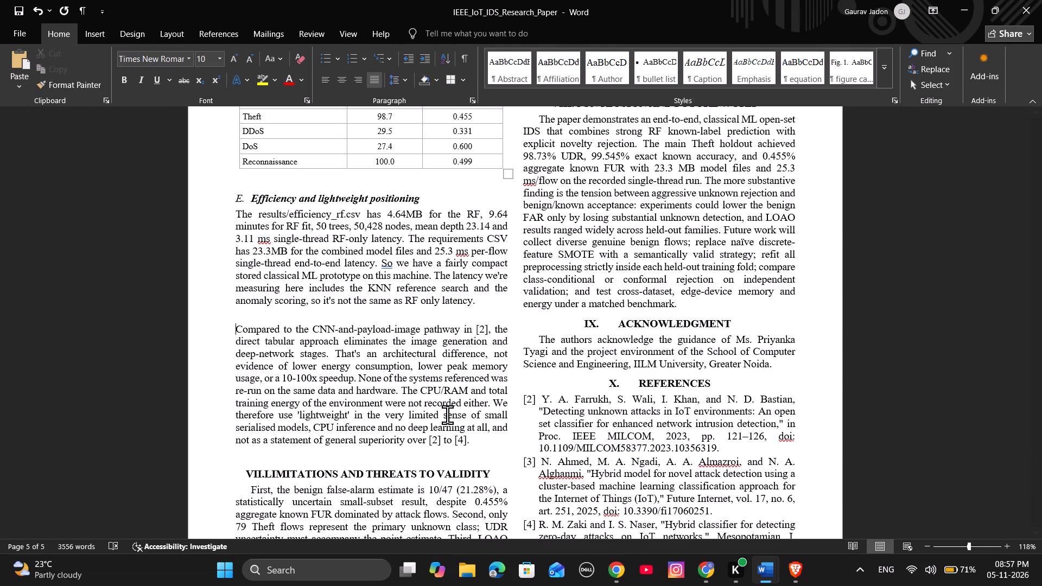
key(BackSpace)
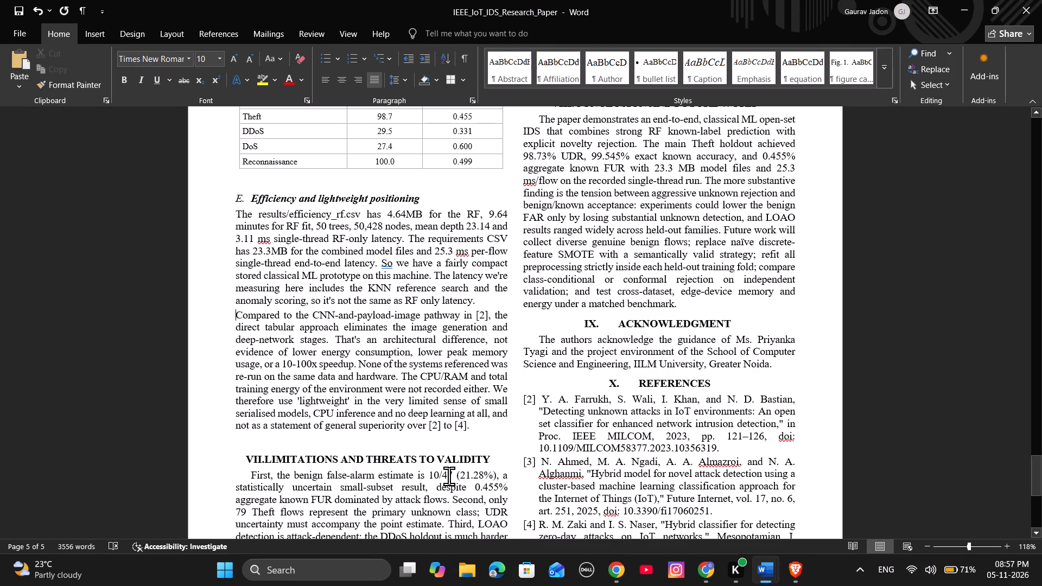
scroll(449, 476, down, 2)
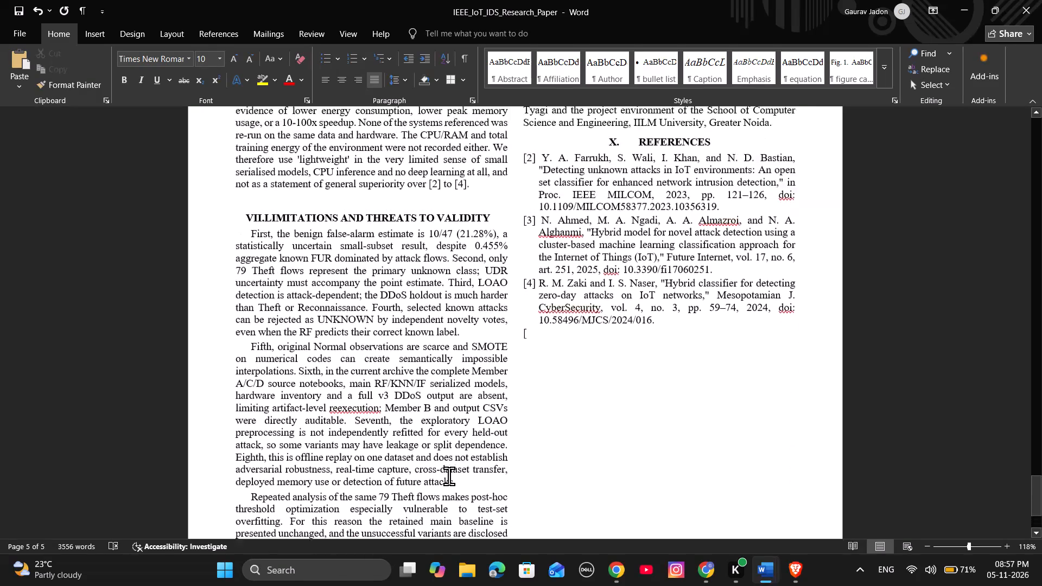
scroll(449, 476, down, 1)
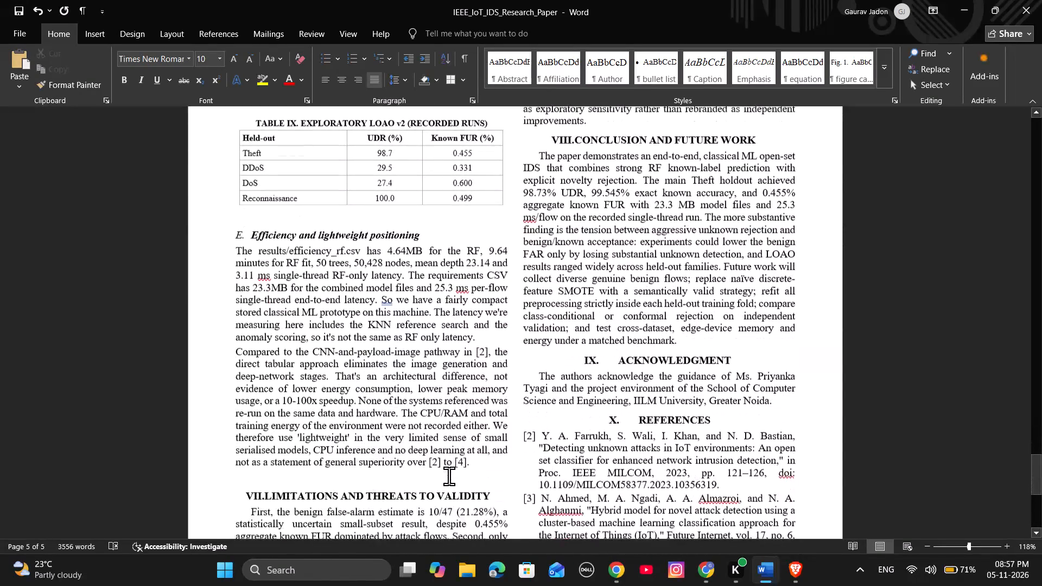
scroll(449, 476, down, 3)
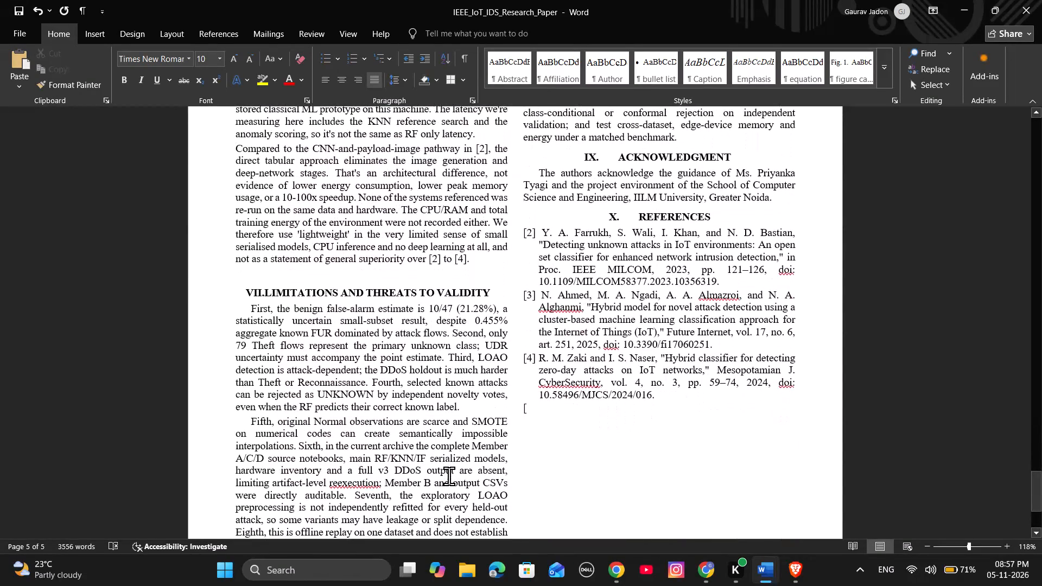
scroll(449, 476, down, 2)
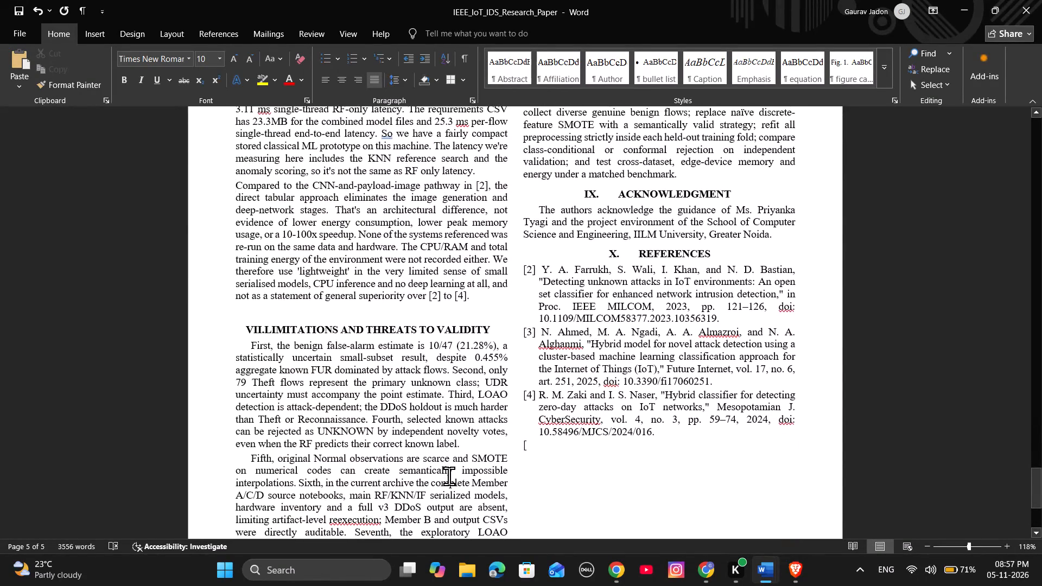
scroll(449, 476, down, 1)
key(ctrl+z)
Remove the first-line indent from the "First, the benign false-alarm estimate" paragraph under Limitations and Threats to Validity.
ctrl+click(449, 476)
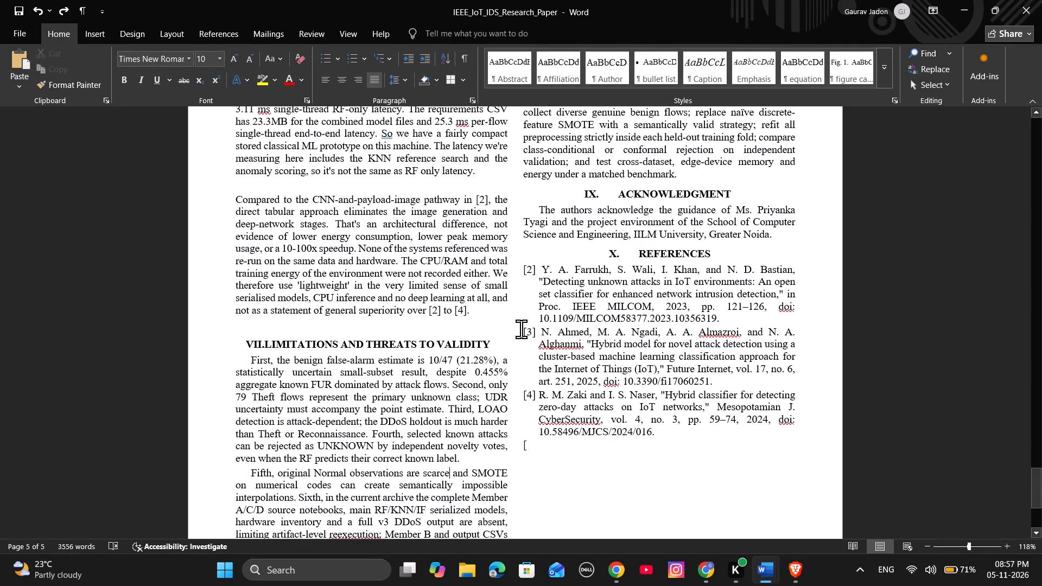
click(252, 362)
key(BackSpace)
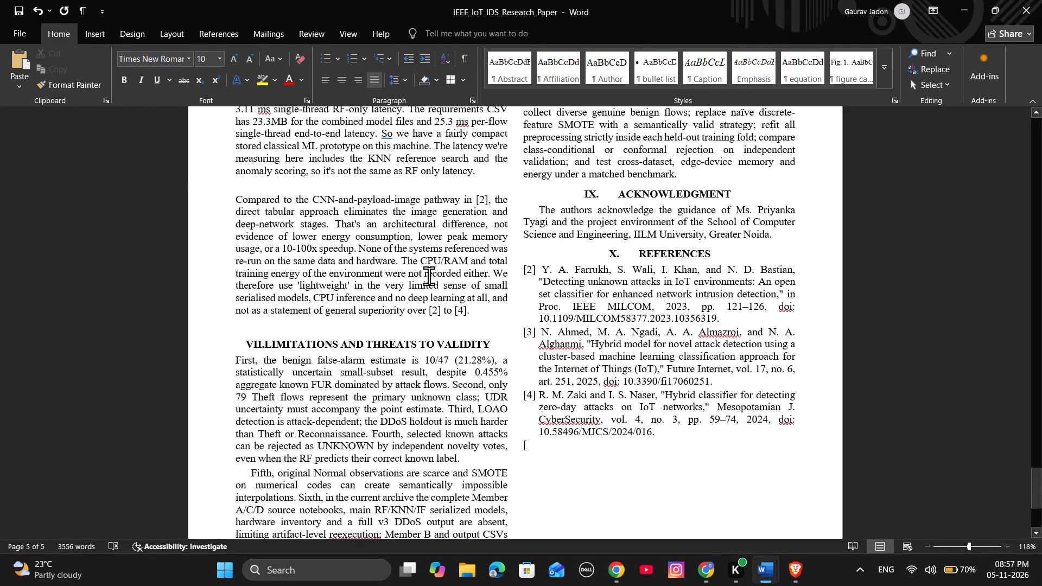
scroll(429, 276, up, 1)
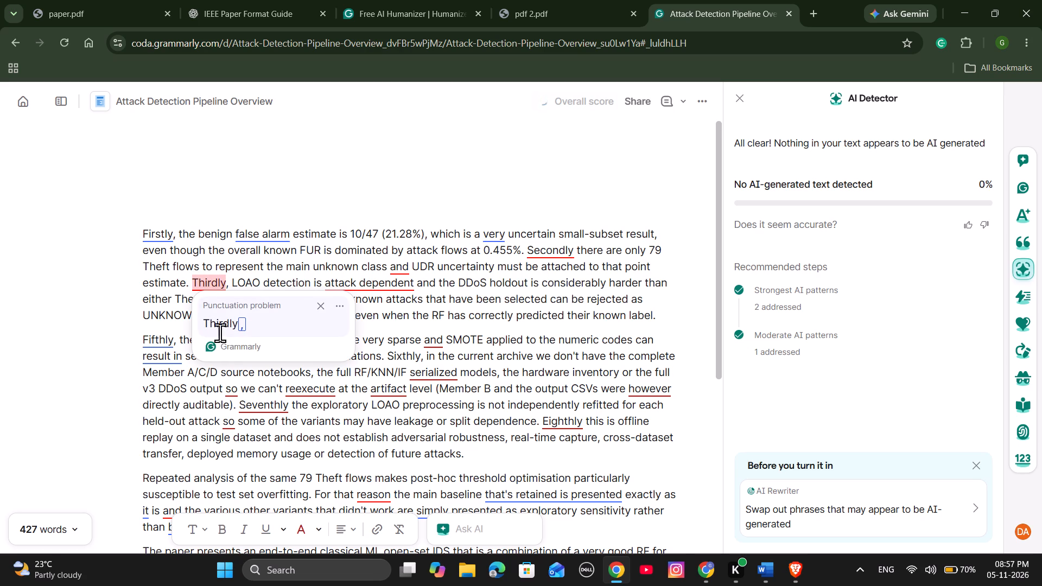
click(385, 317)
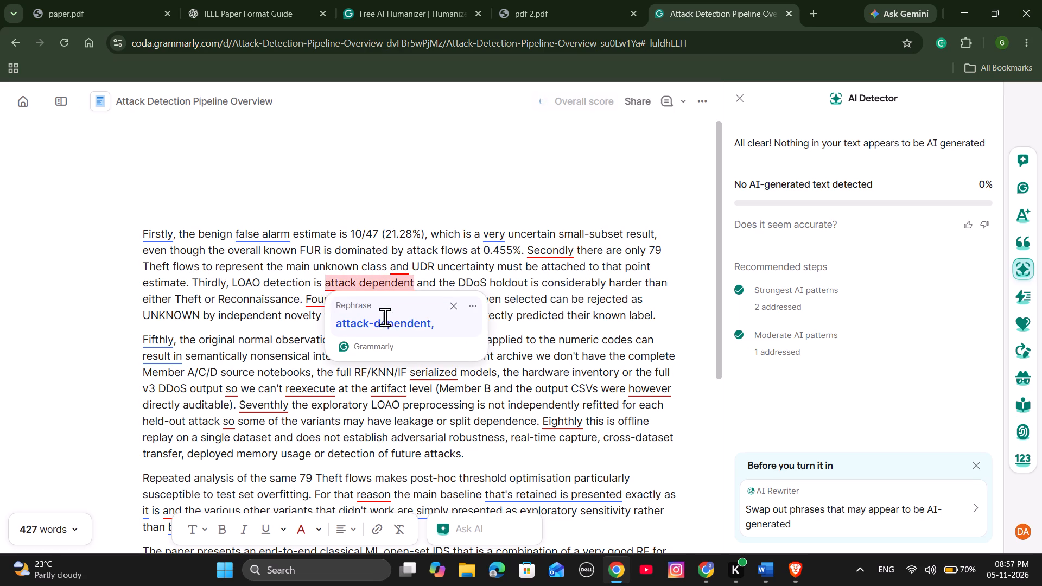
click(471, 284)
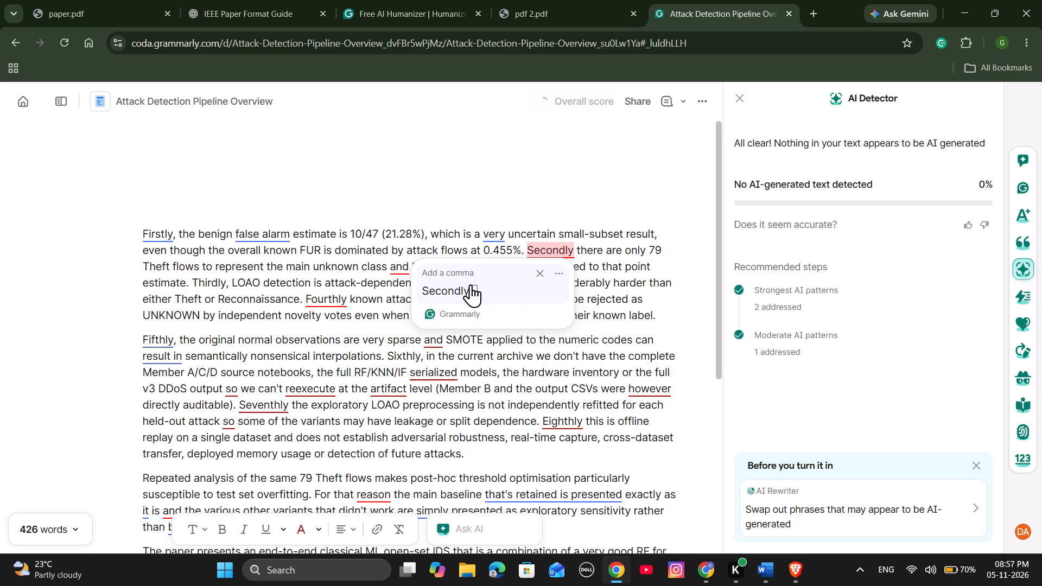
click(338, 347)
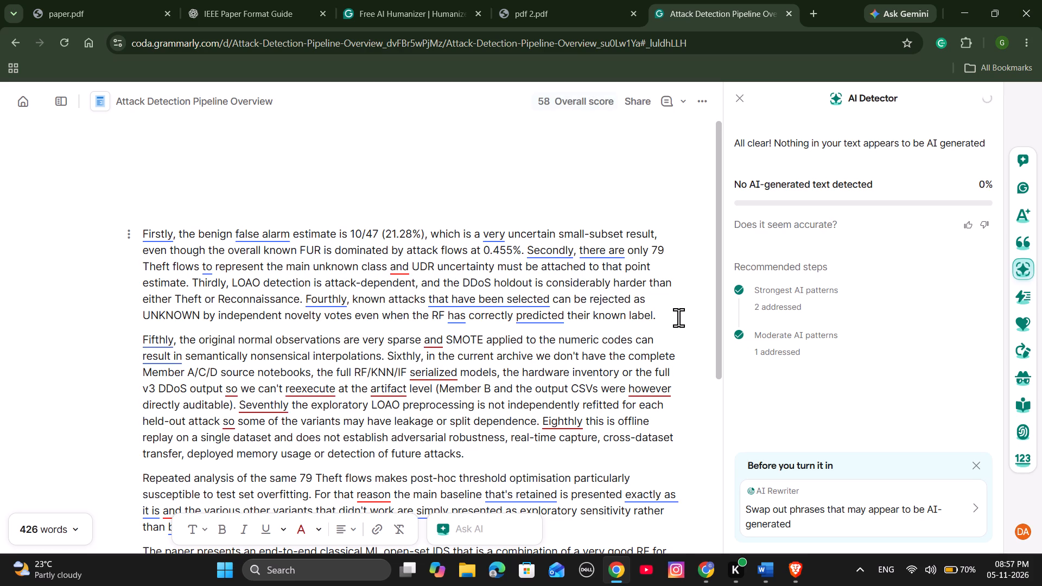
Accept Grammarly's sentence rewrites in the same paragraph: "Fourth, known attacks can be rejected" with "predicts", and "Second, only 79 Theft flows represent".
drag(678, 317, 516, 318)
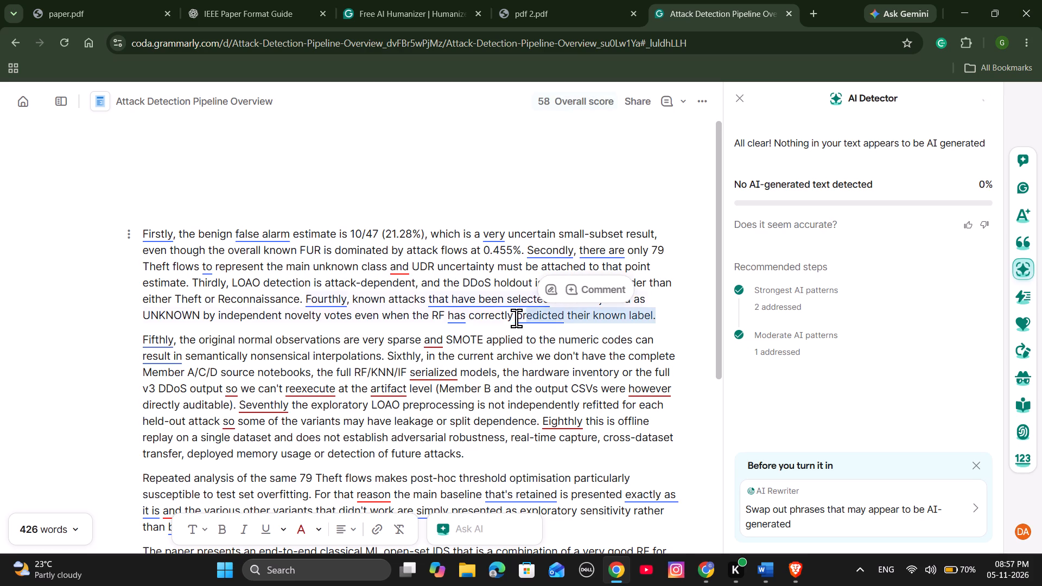
click(458, 316)
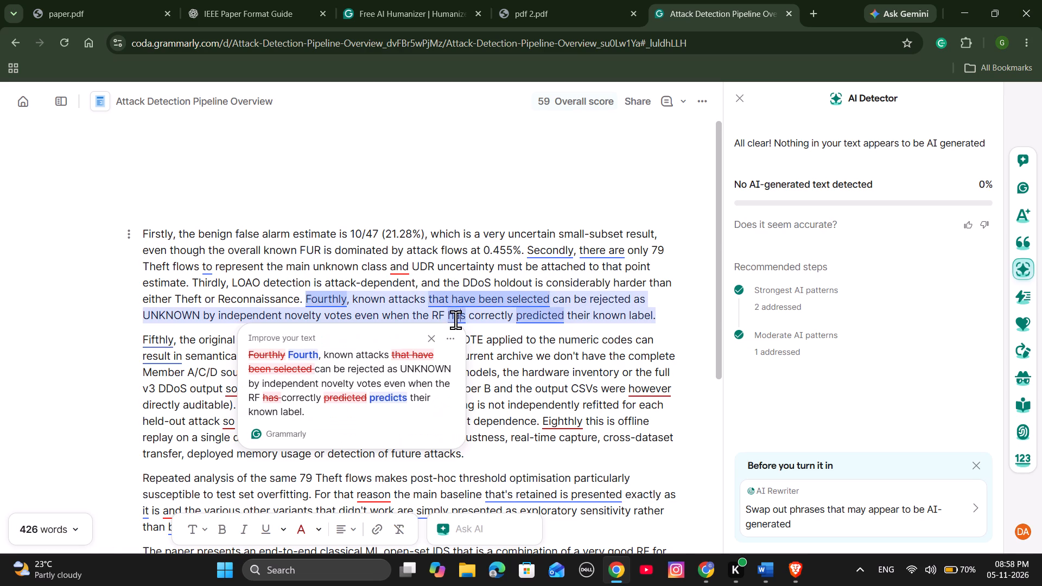
click(405, 378)
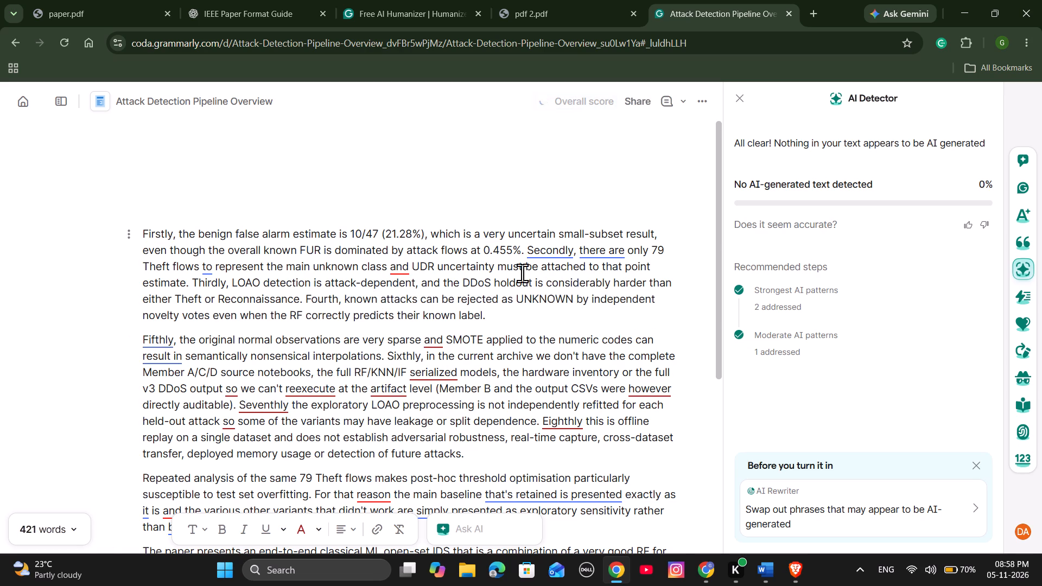
click(491, 292)
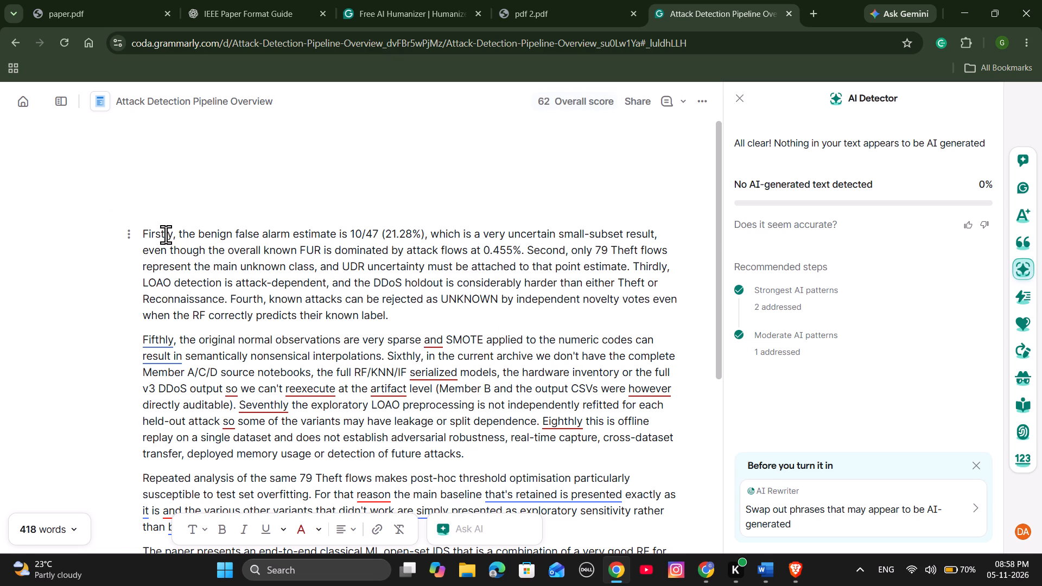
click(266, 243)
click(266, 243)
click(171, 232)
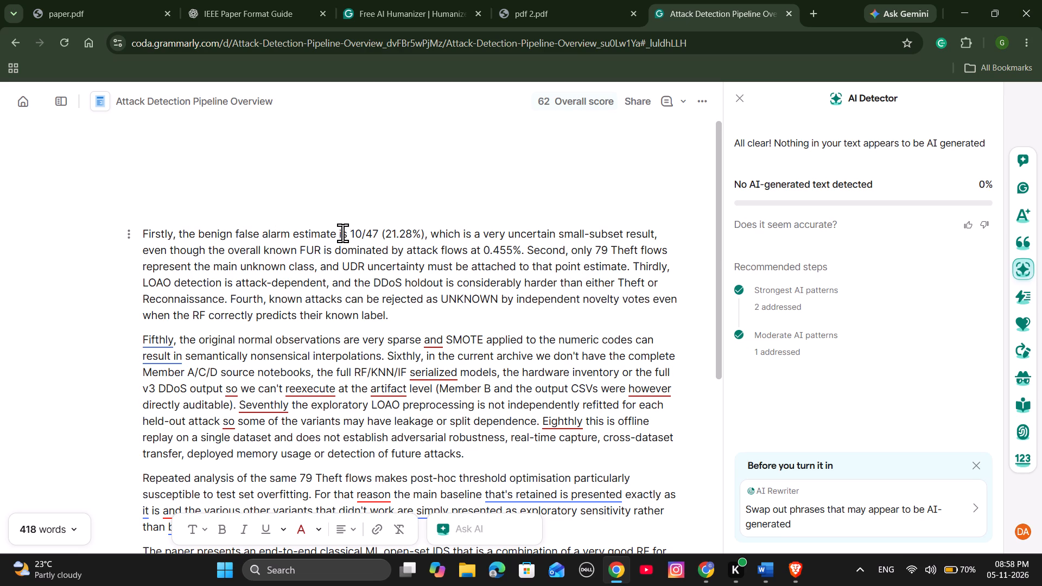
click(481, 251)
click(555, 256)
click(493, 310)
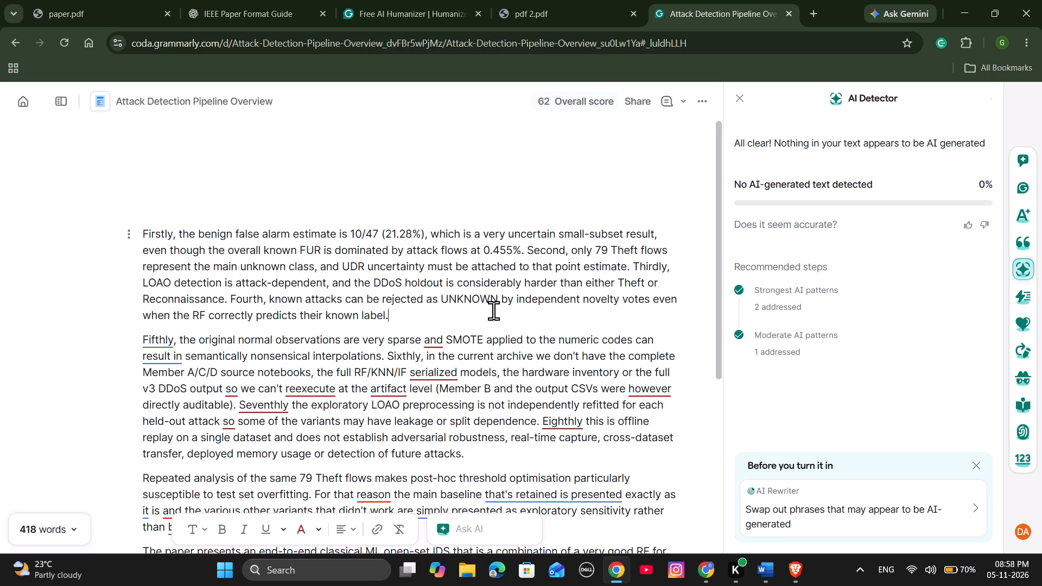
Recheck the edited "Firstly" paragraph with Grammarly's AI Detector.
click(493, 310)
click(1028, 245)
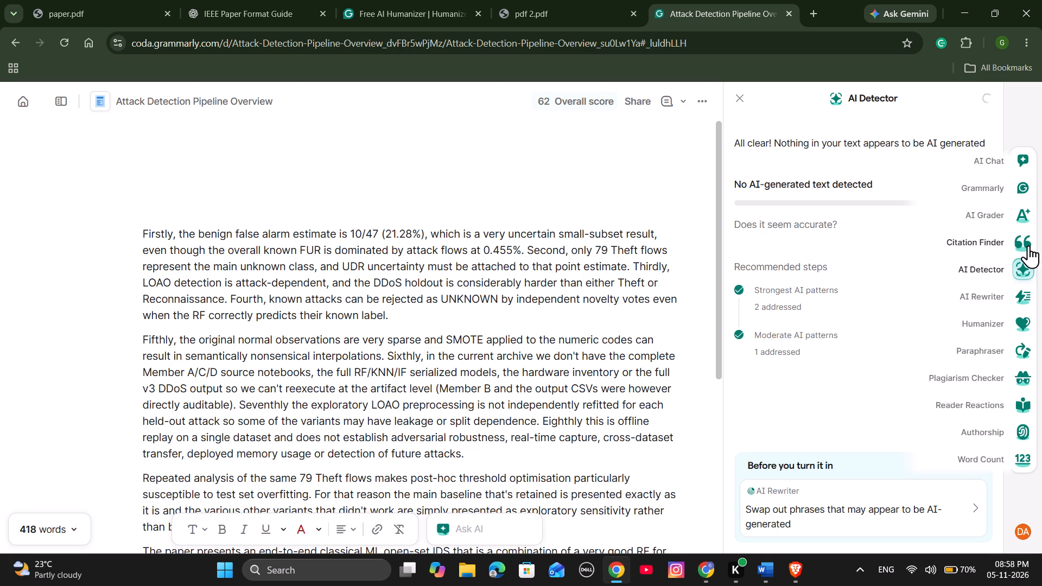
click(1027, 267)
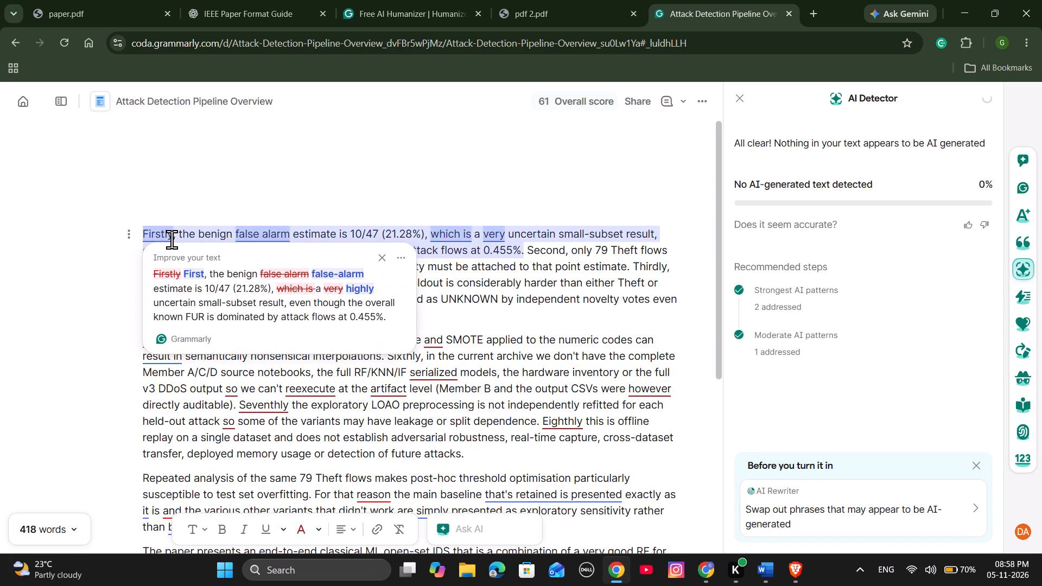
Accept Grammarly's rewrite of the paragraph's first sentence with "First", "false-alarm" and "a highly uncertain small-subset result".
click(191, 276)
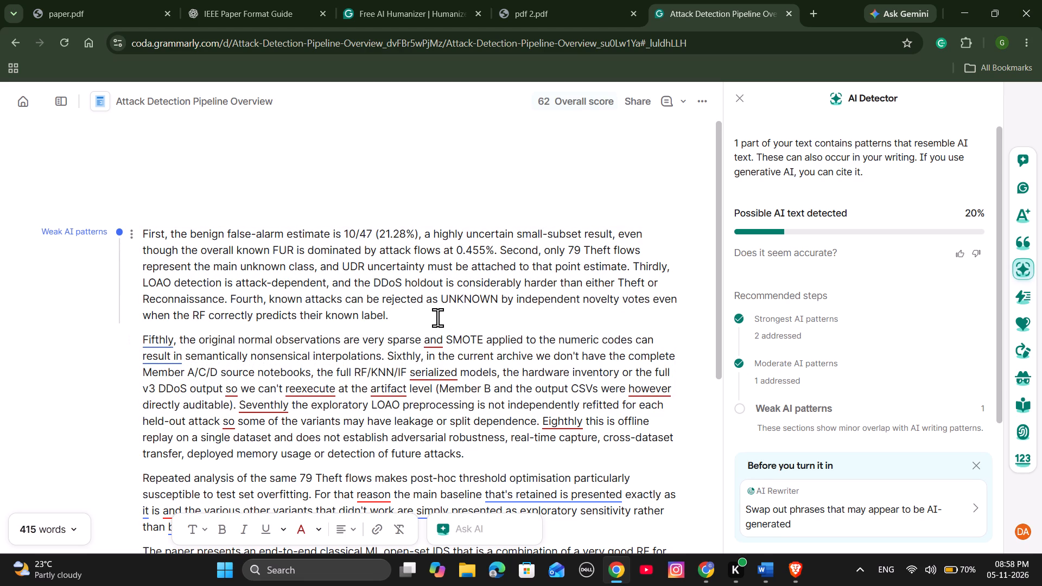
Undo the last three Grammarly sentence rewrites in the "Firstly" paragraph.
key(ctrl+z)
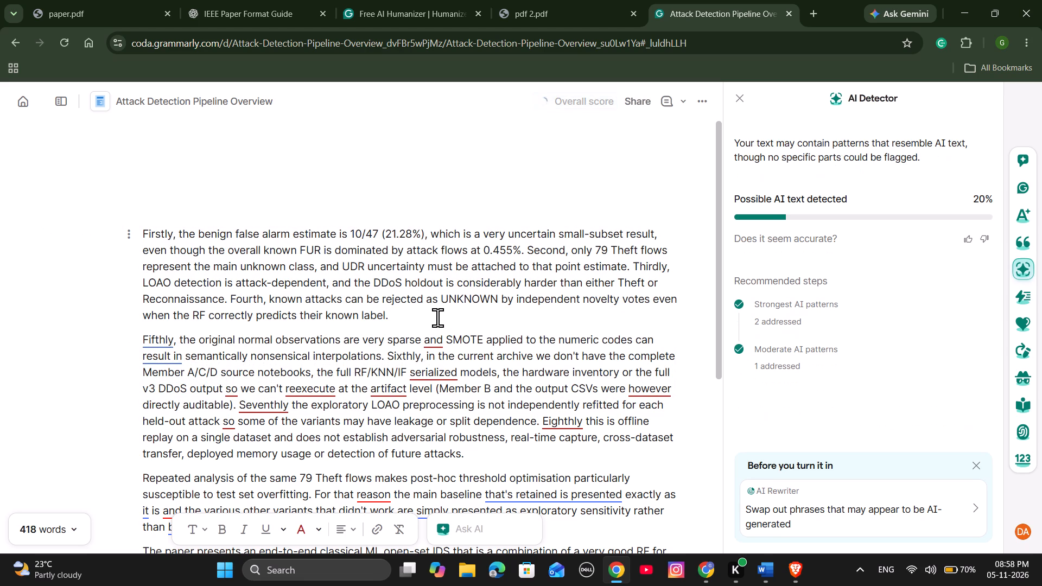
key(ctrl+z)
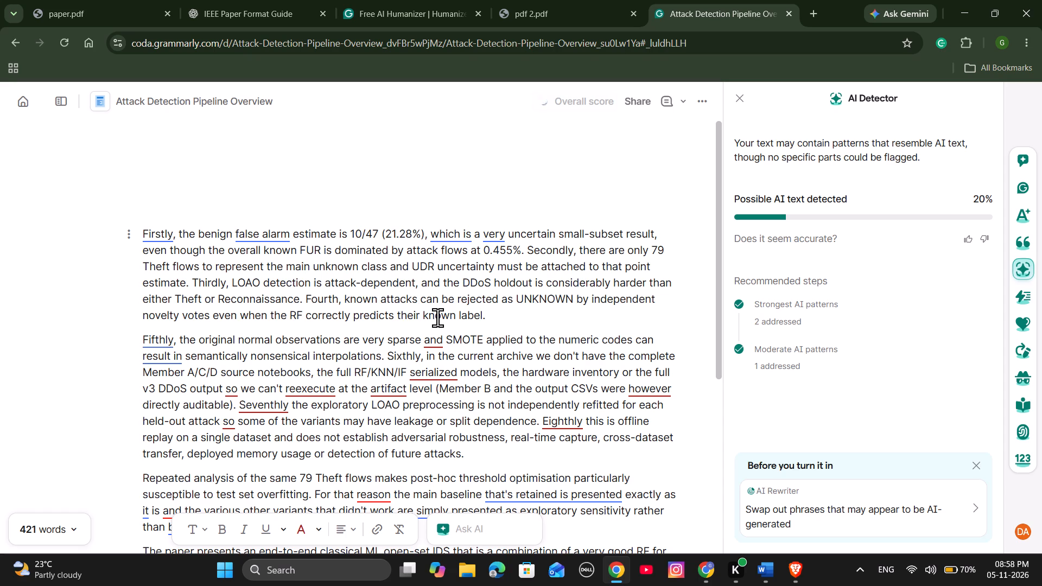
key(ctrl+z)
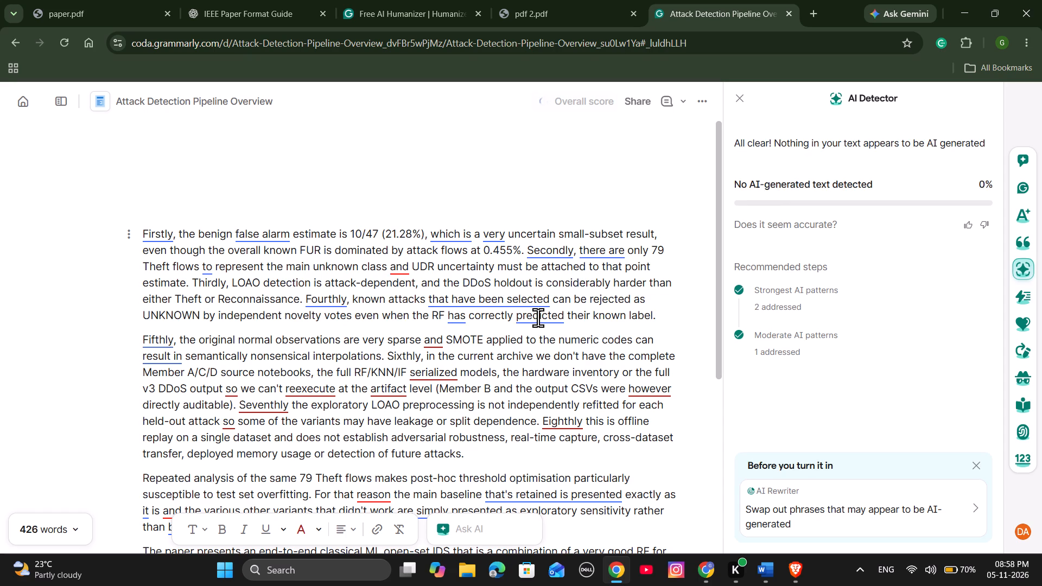
Run the AI Detector again on the restored "Firstly" paragraph.
click(666, 321)
click(1026, 239)
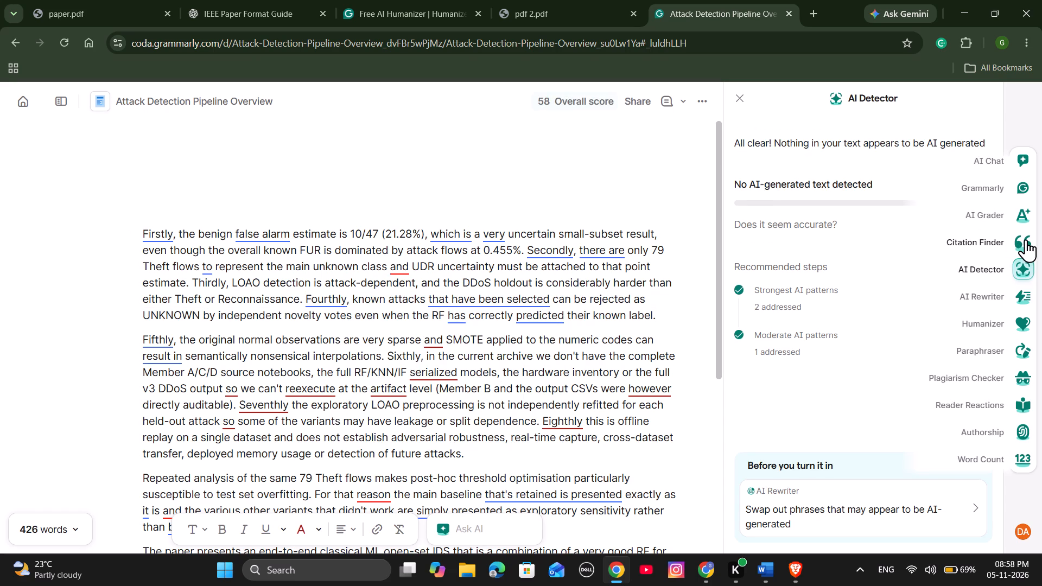
click(1026, 266)
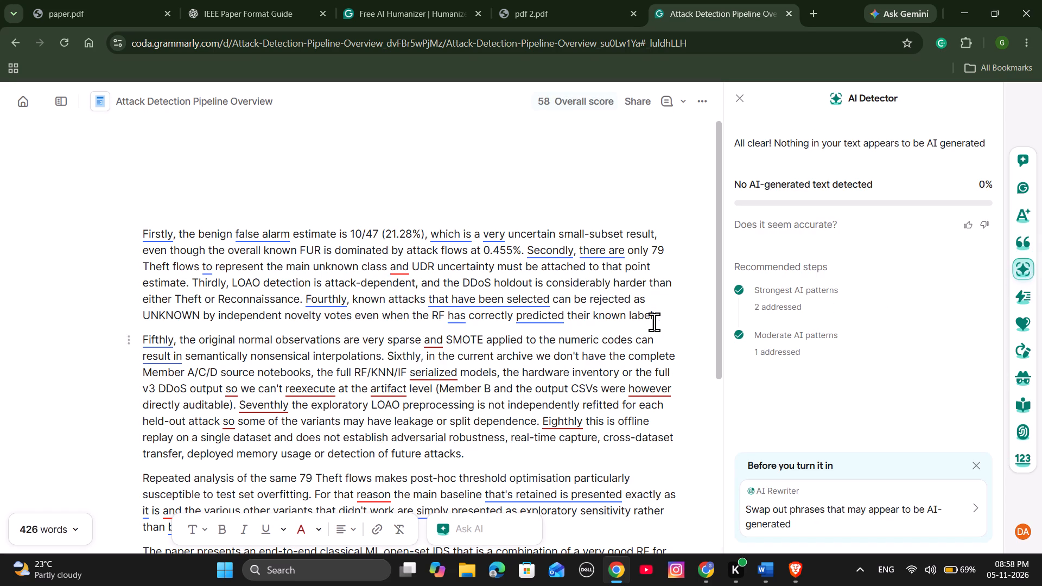
click(675, 316)
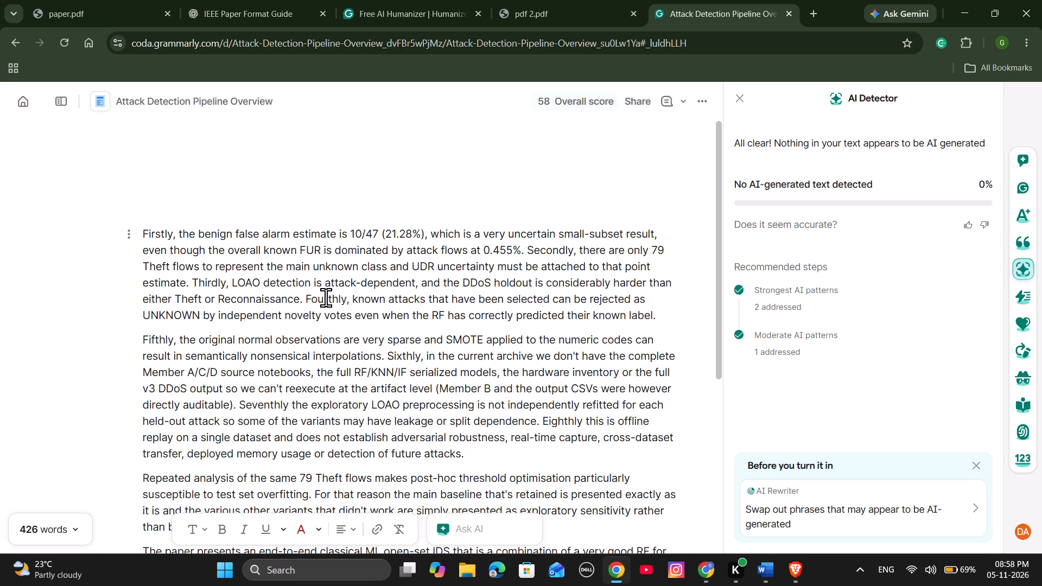
click(1014, 297)
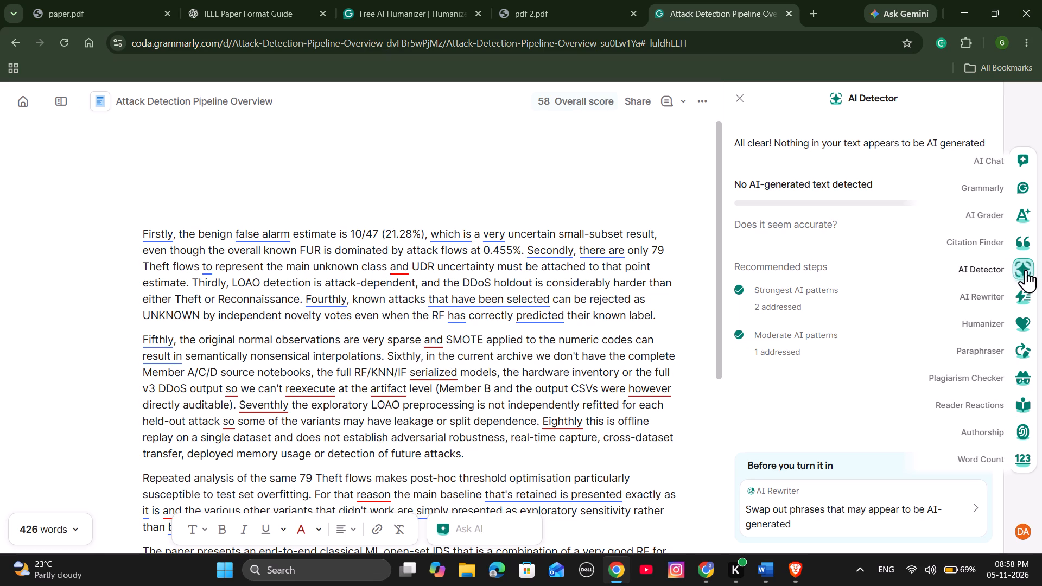
click(1024, 249)
click(1024, 263)
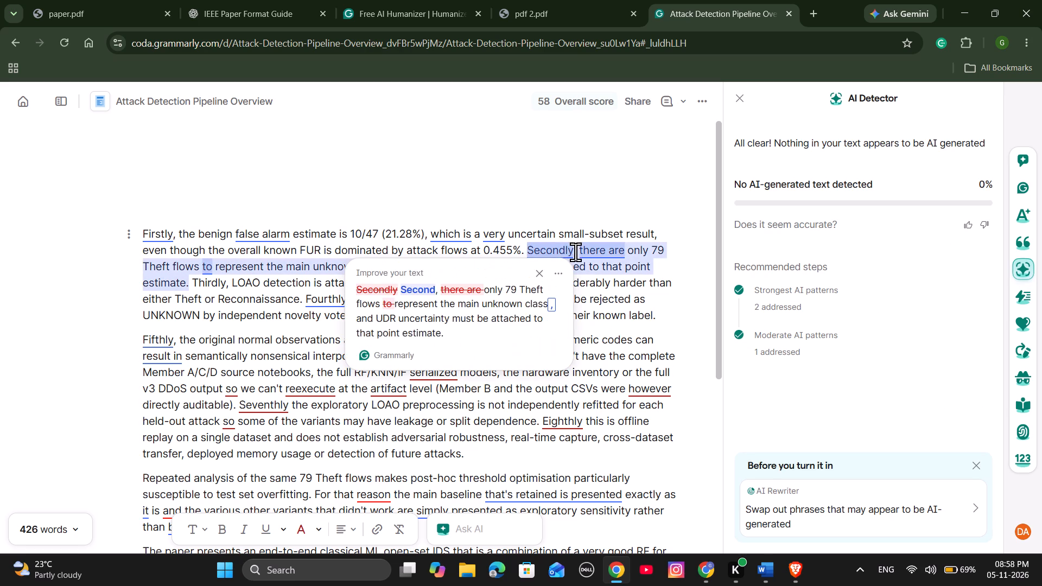
Copy the "Firstly" paragraph and replace the "First, the benign false-alarm estimate" paragraph in the Word research paper with it.
drag(668, 314, 287, 278)
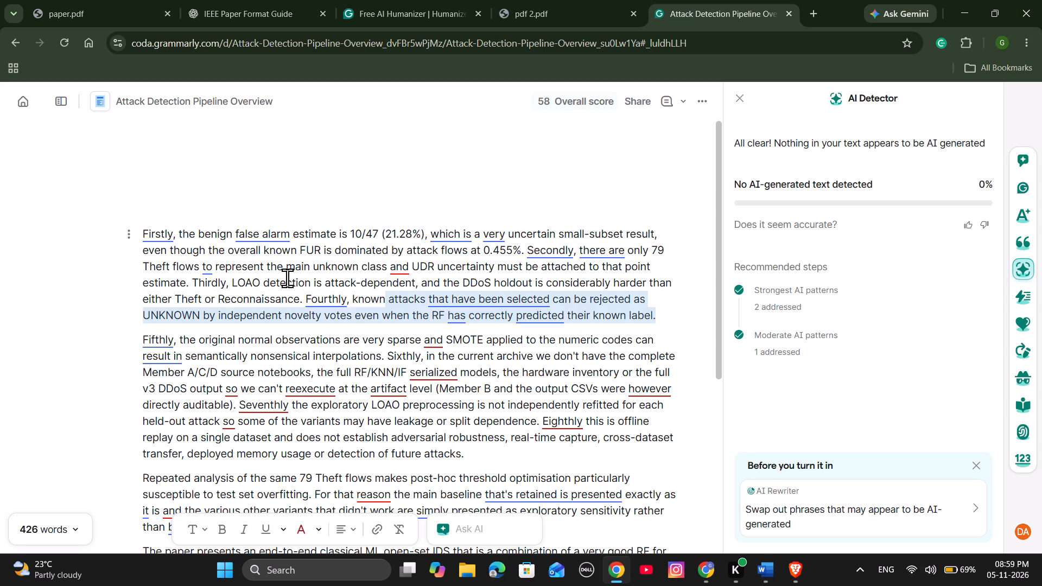
drag(287, 278, 141, 240)
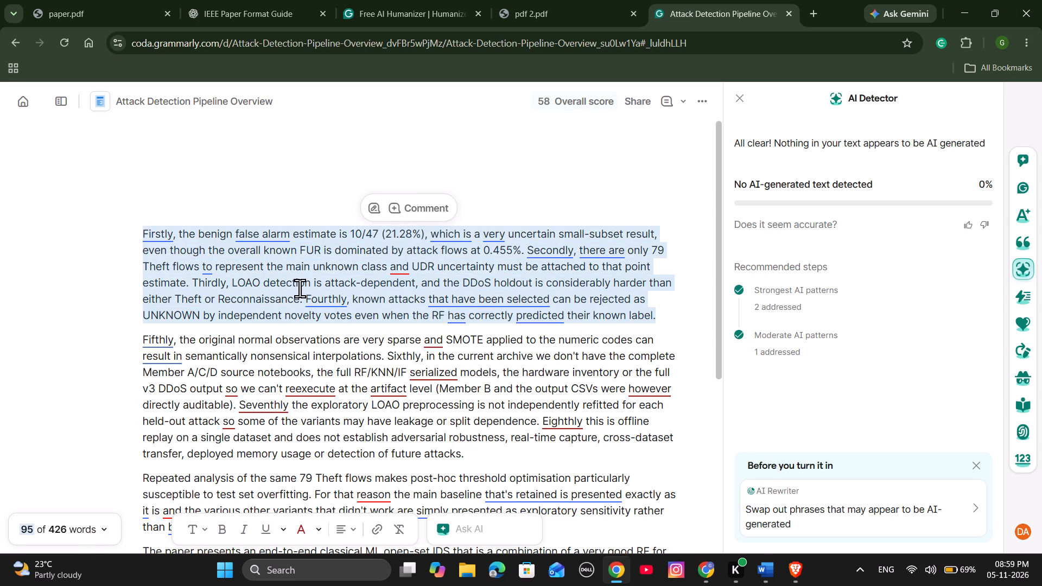
key(ctrl+c)
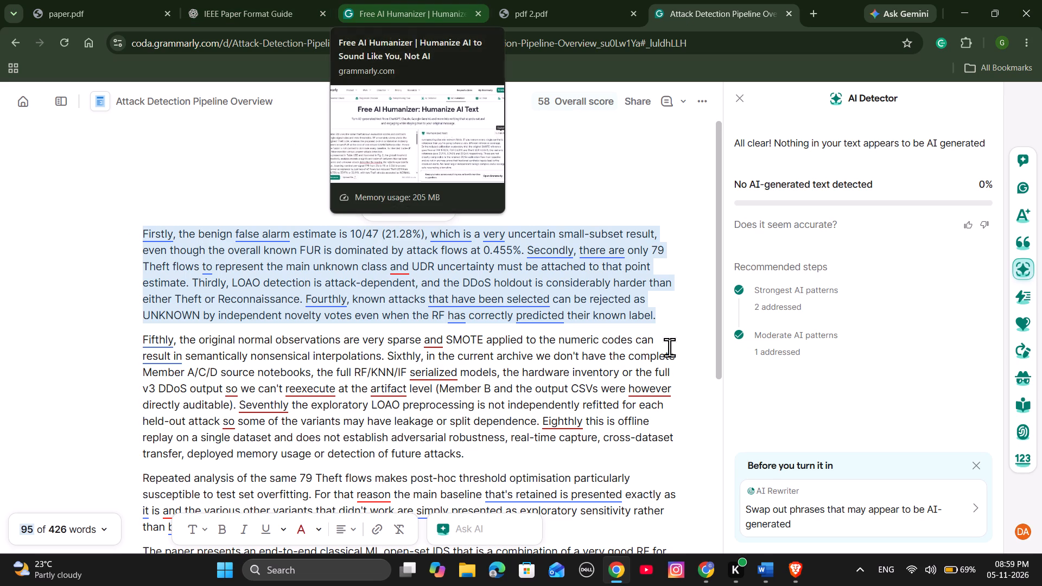
click(755, 560)
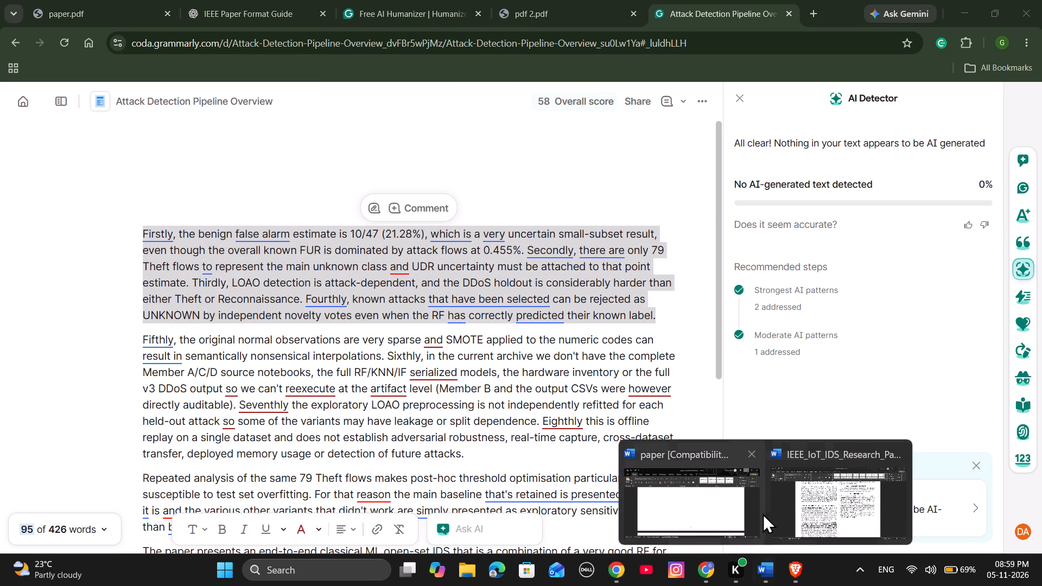
click(797, 509)
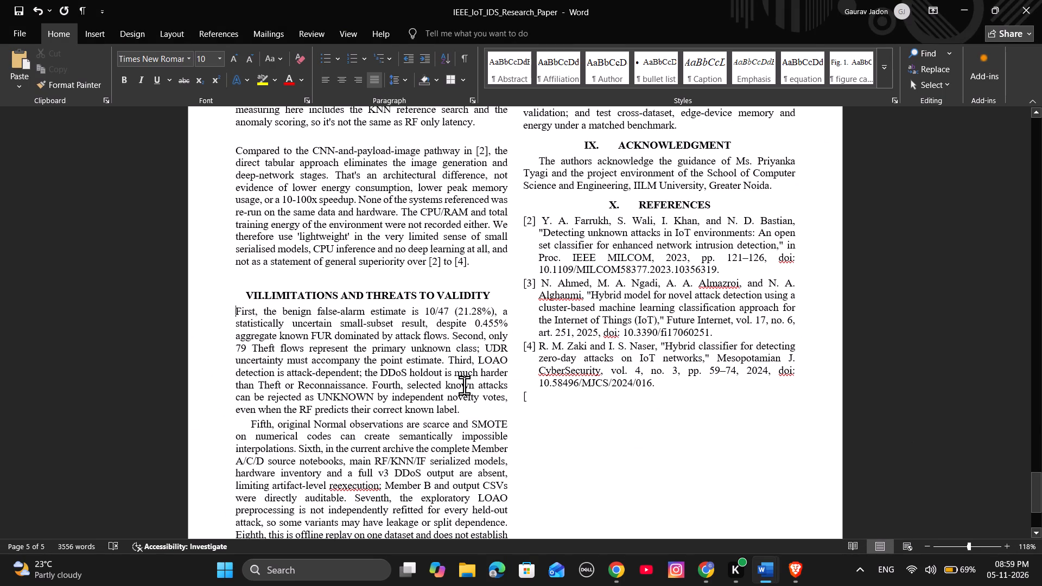
drag(479, 408, 270, 359)
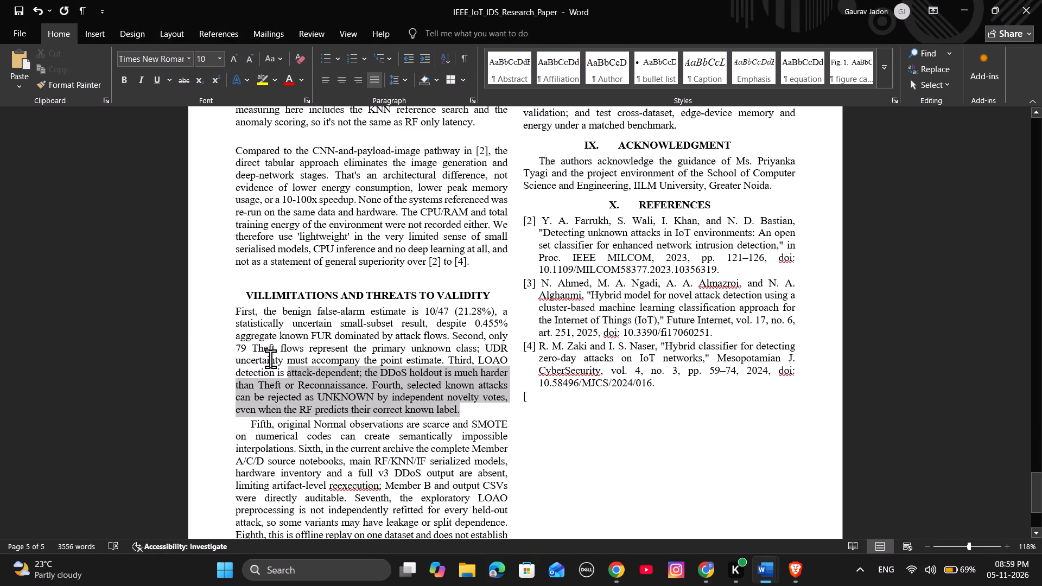
drag(270, 359, 234, 309)
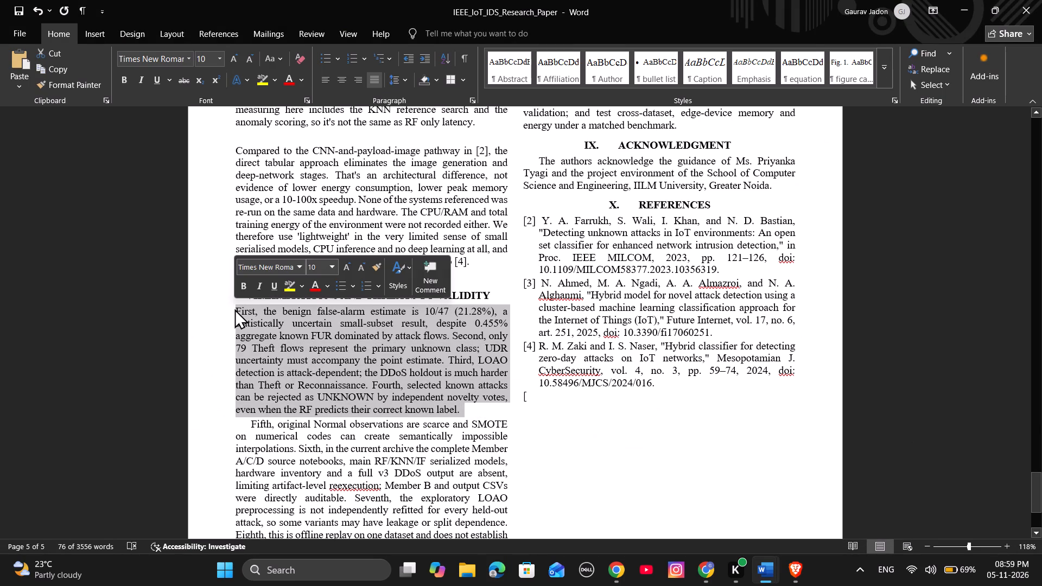
key(BackSpace)
key(ctrl+v)
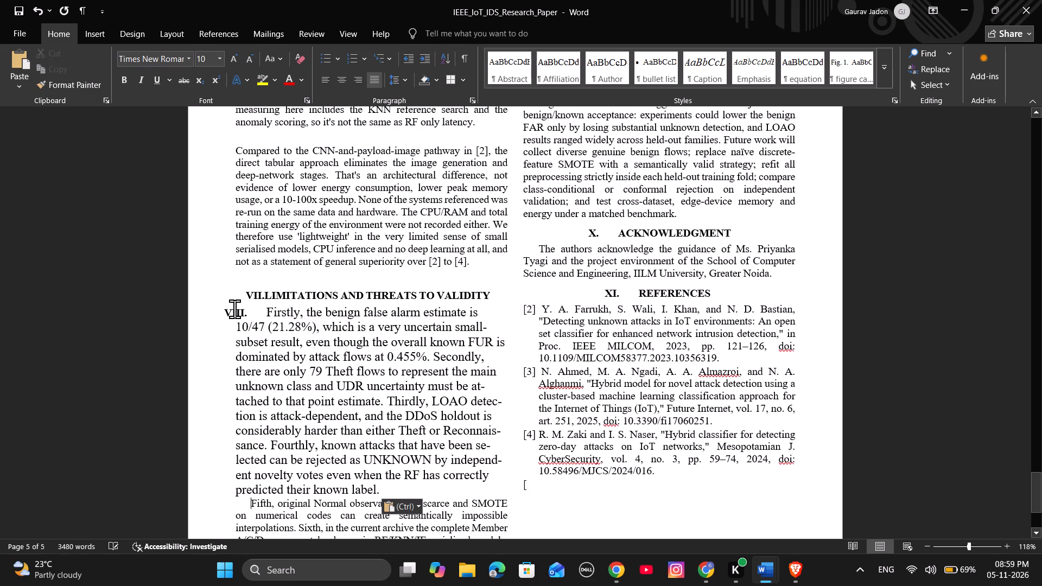
Undo the paste and insert the copied paragraph again on a new line above the "Fifth" paragraph.
key(ctrl+z)
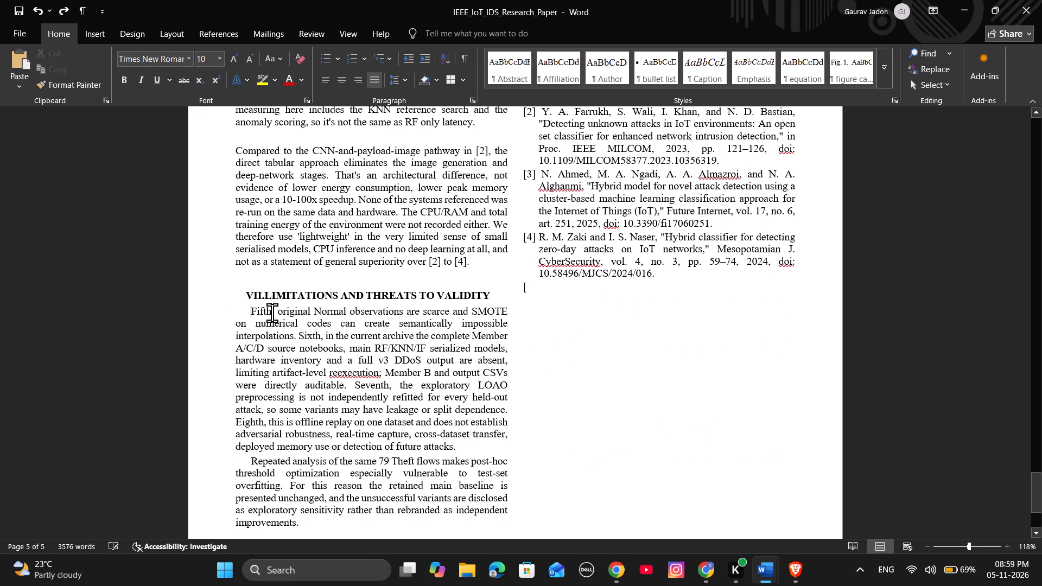
key(Return)
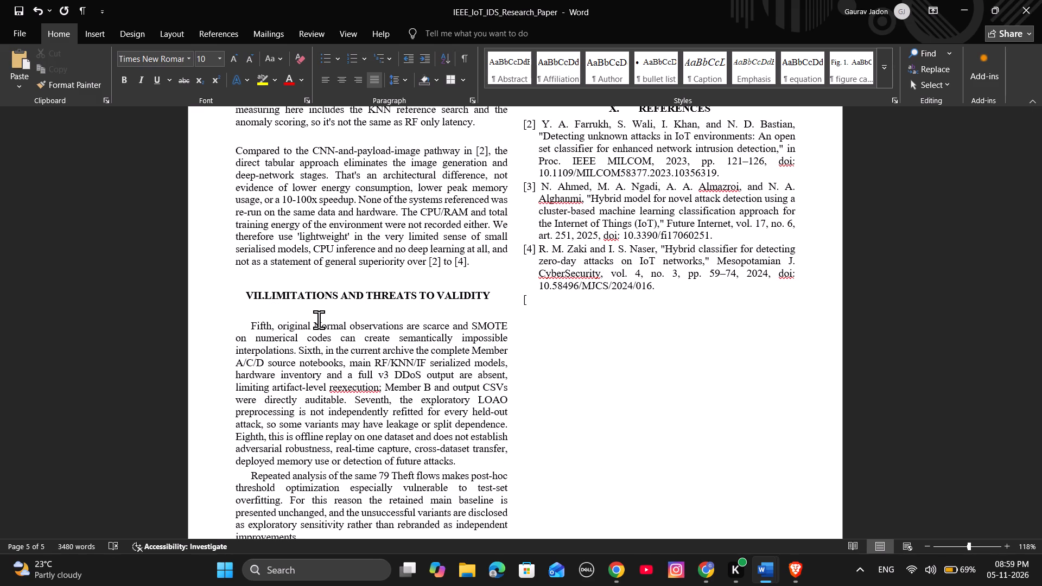
key(ctrl+v)
click(394, 378)
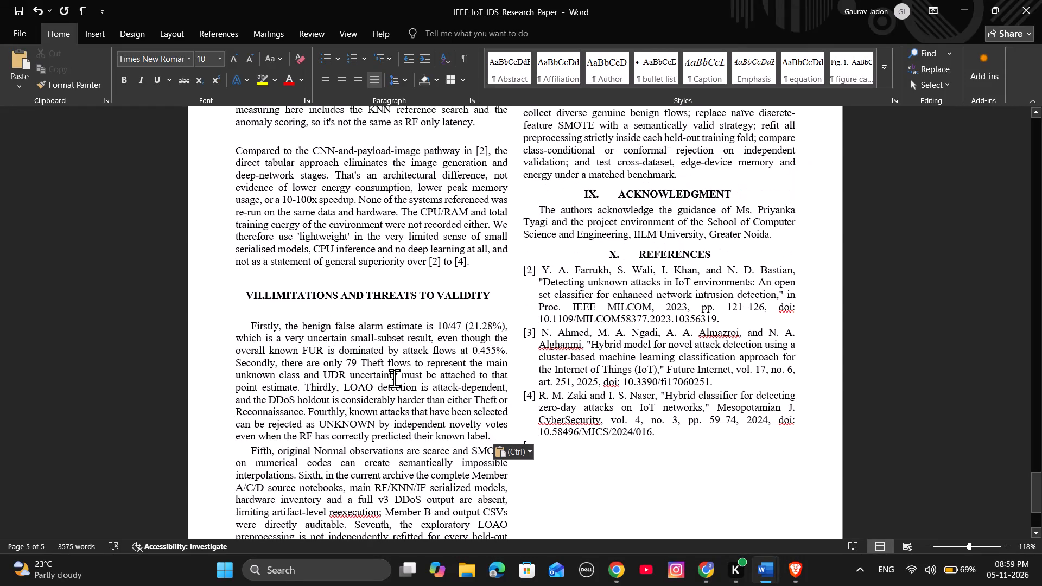
Remove the first-line indent and blank line before the "Firstly" paragraph, and add a blank line after it.
click(255, 329)
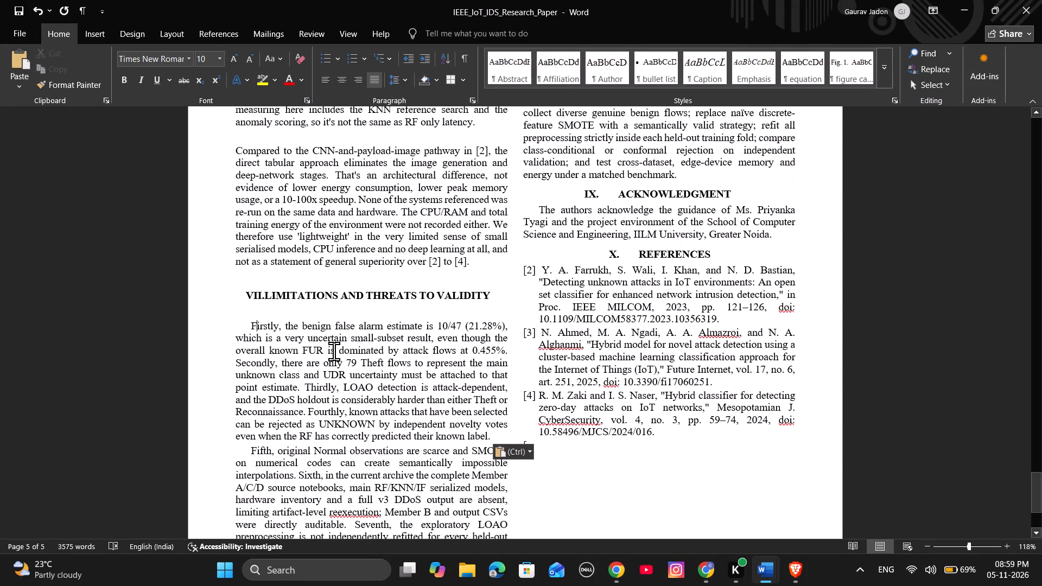
key(Left)
key(BackSpace)
key(BackSpace)
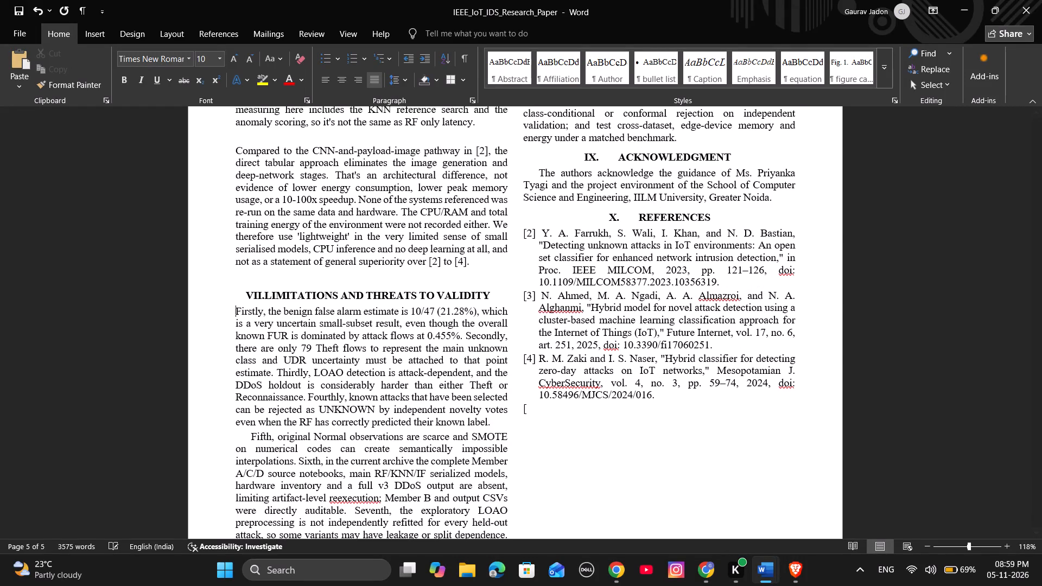
click(506, 422)
key(Return)
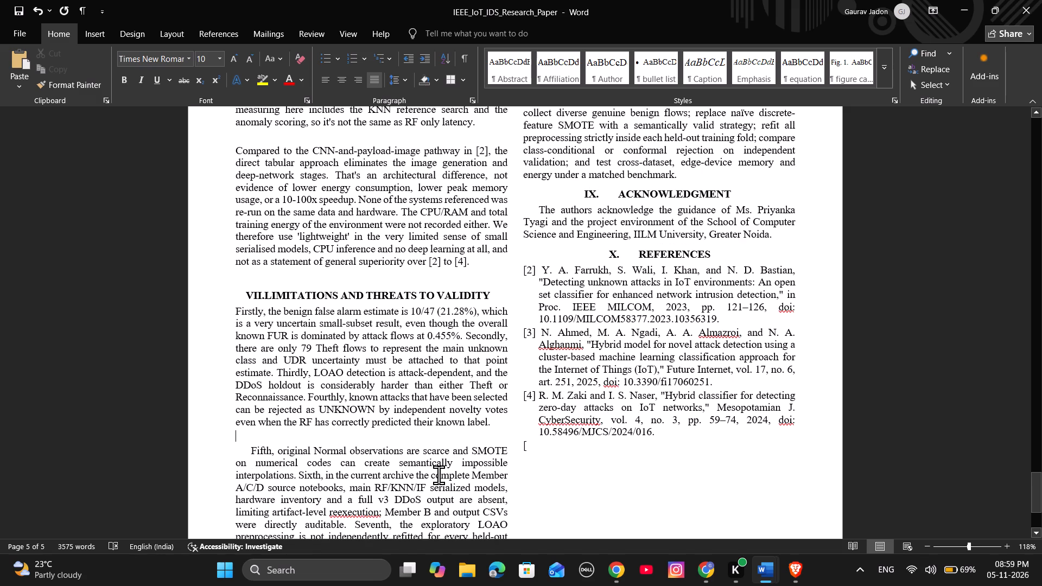
Switch to the Grammarly document in Chrome, accept the "Fifth" sentence rewrite, "serialised" and "re-execute", and recheck with the AI Detector.
scroll(439, 475, down, 1)
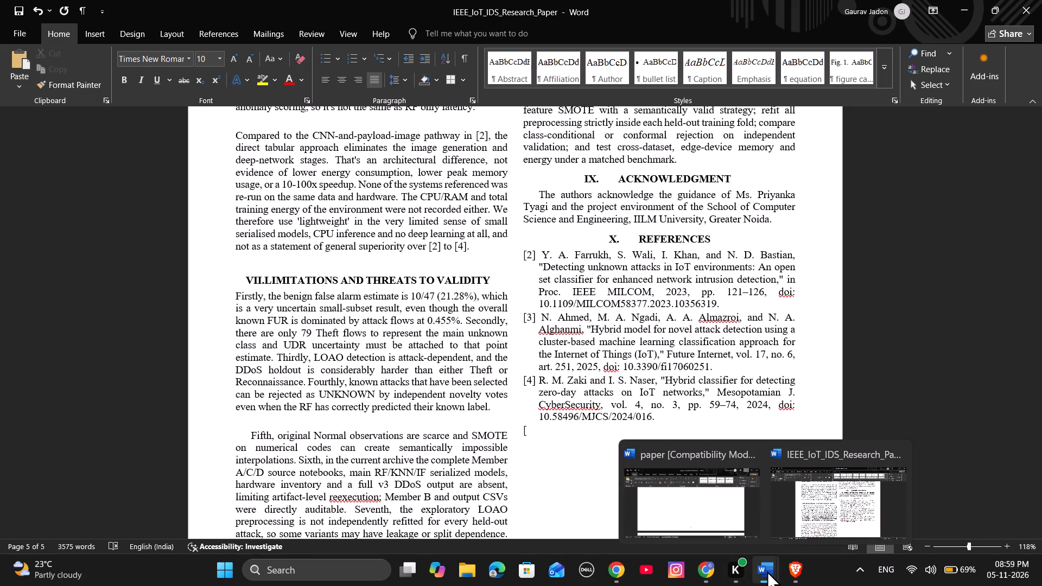
click(615, 571)
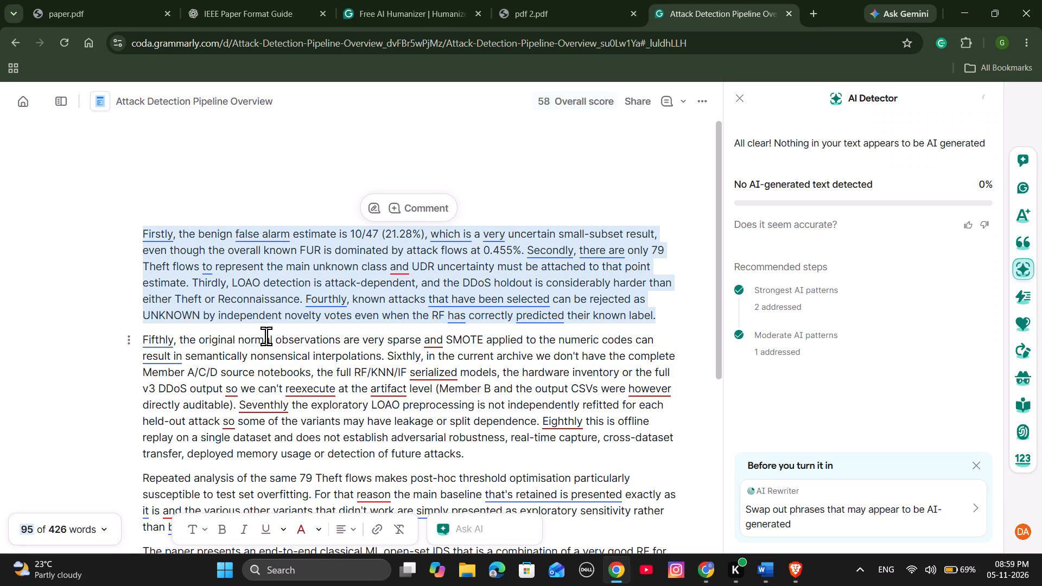
click(166, 339)
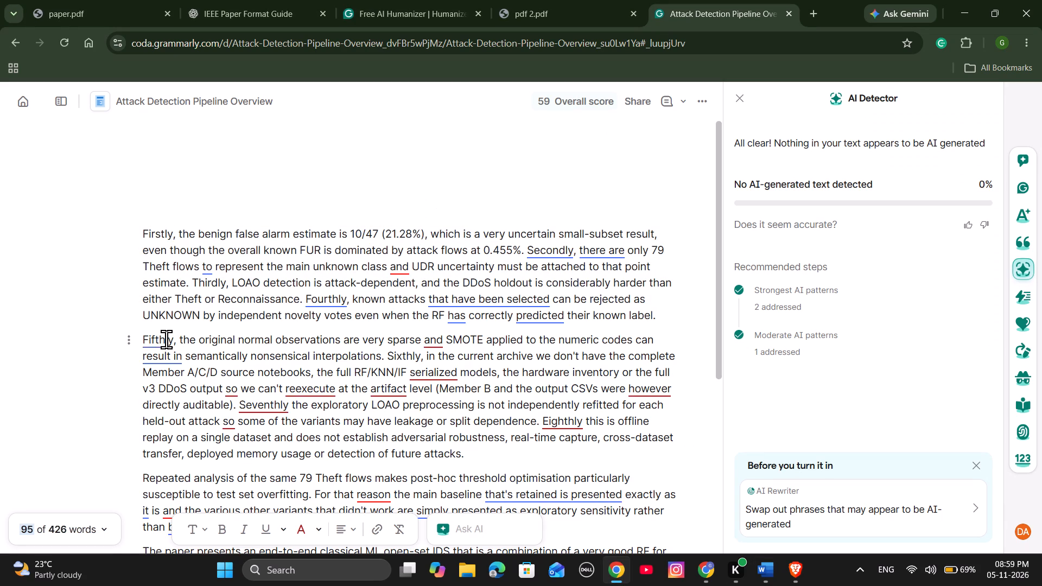
double_click(172, 341)
click(201, 383)
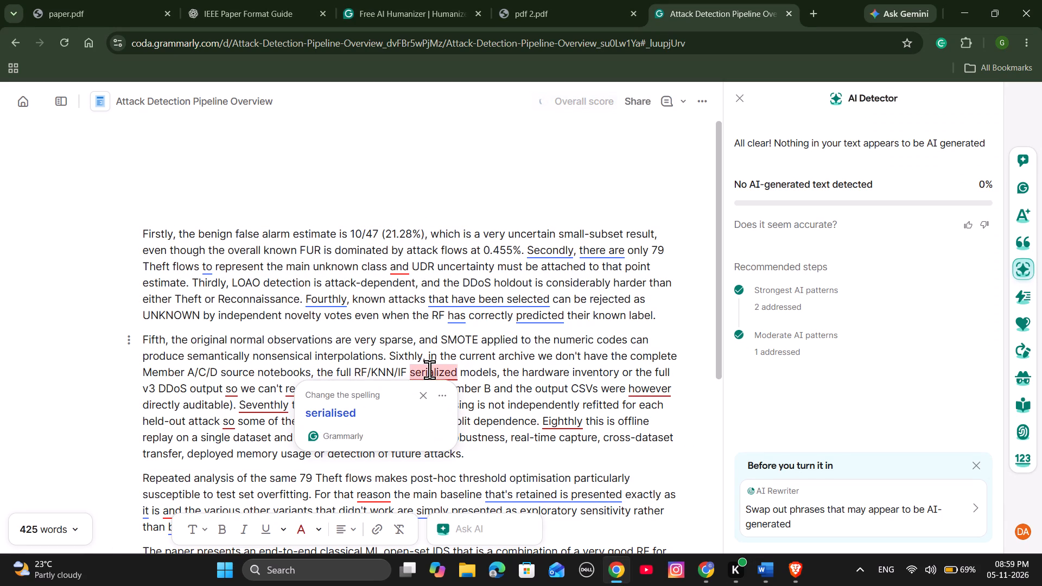
click(322, 431)
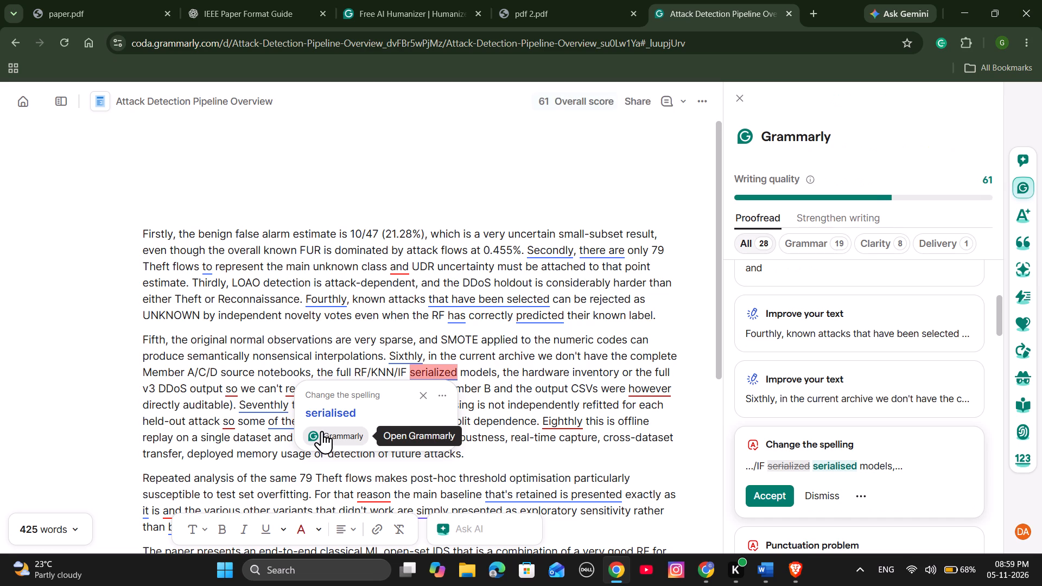
click(337, 415)
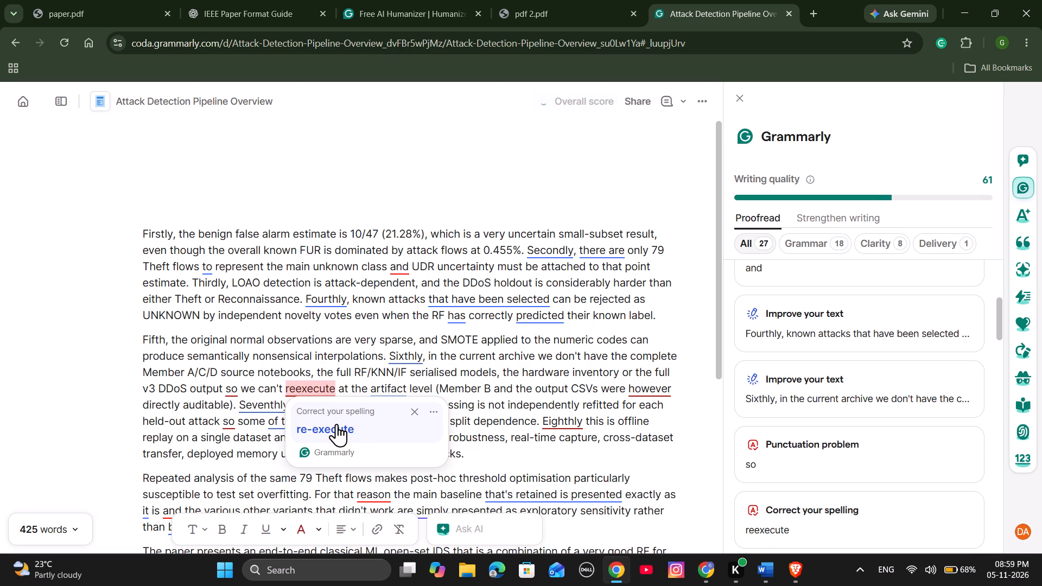
click(336, 424)
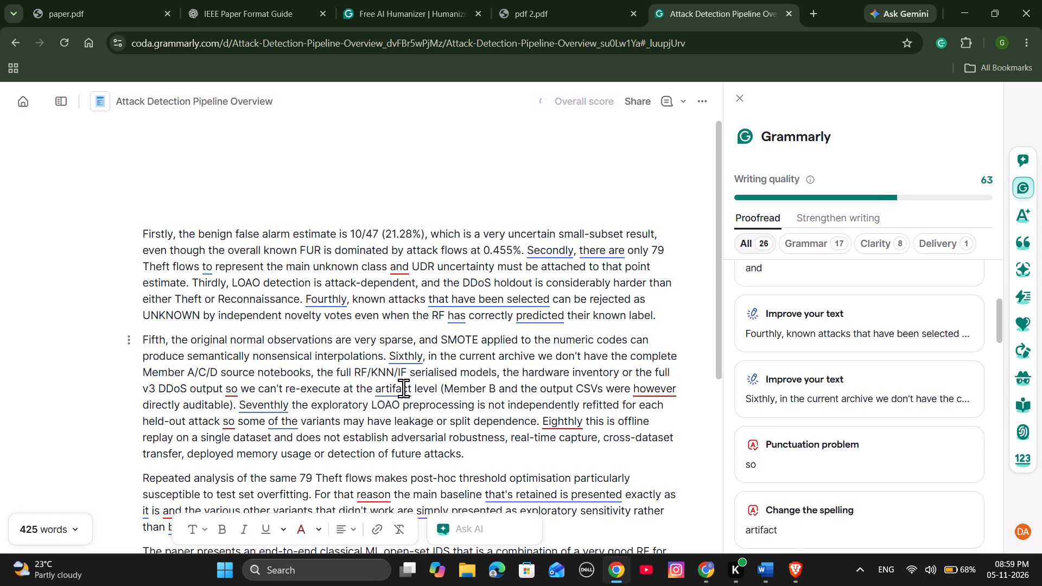
click(1026, 267)
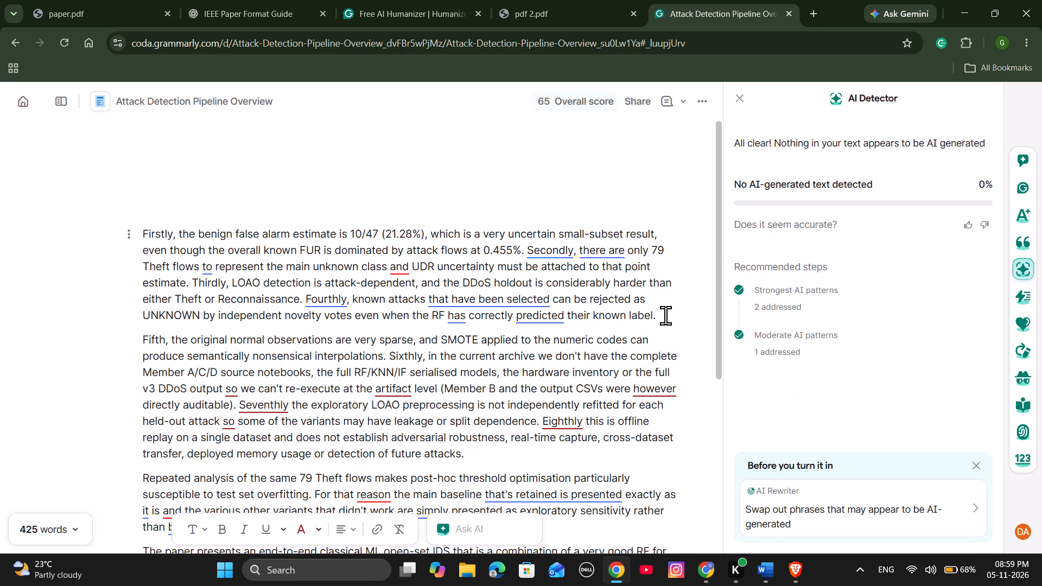
Delete the already transferred "Firstly" paragraph from the Grammarly document.
drag(667, 315, 134, 227)
key(BackSpace)
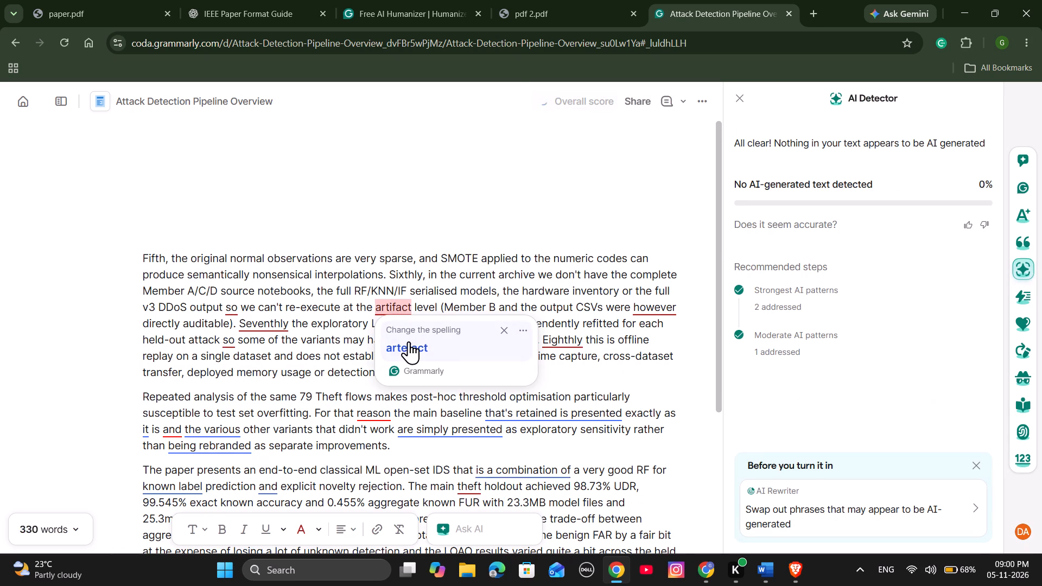
Accept "artefact", "Sixth", and the comma corrections up to "Seventhly," in the "Fifth" paragraph, and recheck with the AI Detector.
click(409, 341)
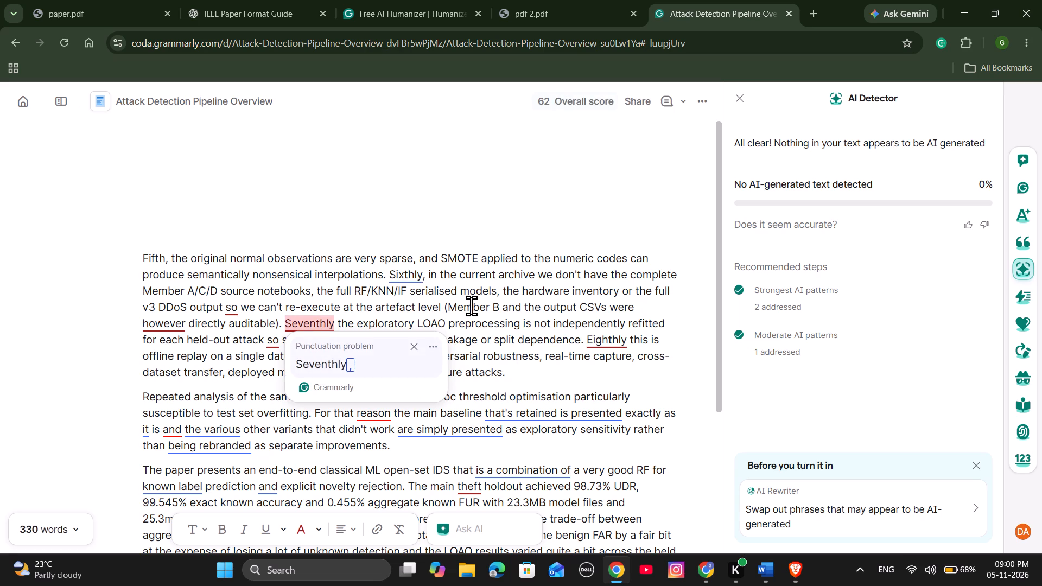
click(373, 318)
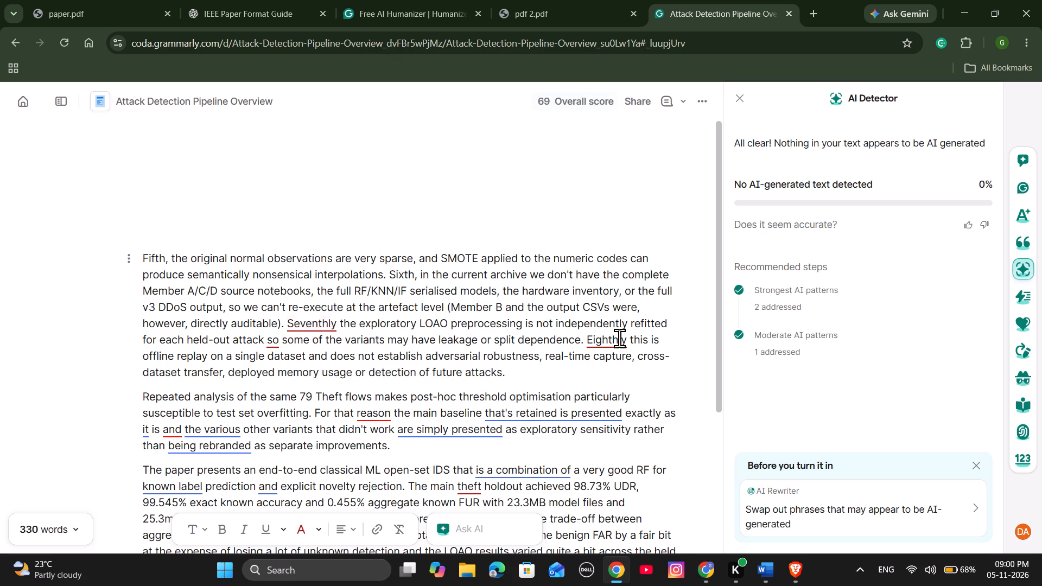
click(311, 321)
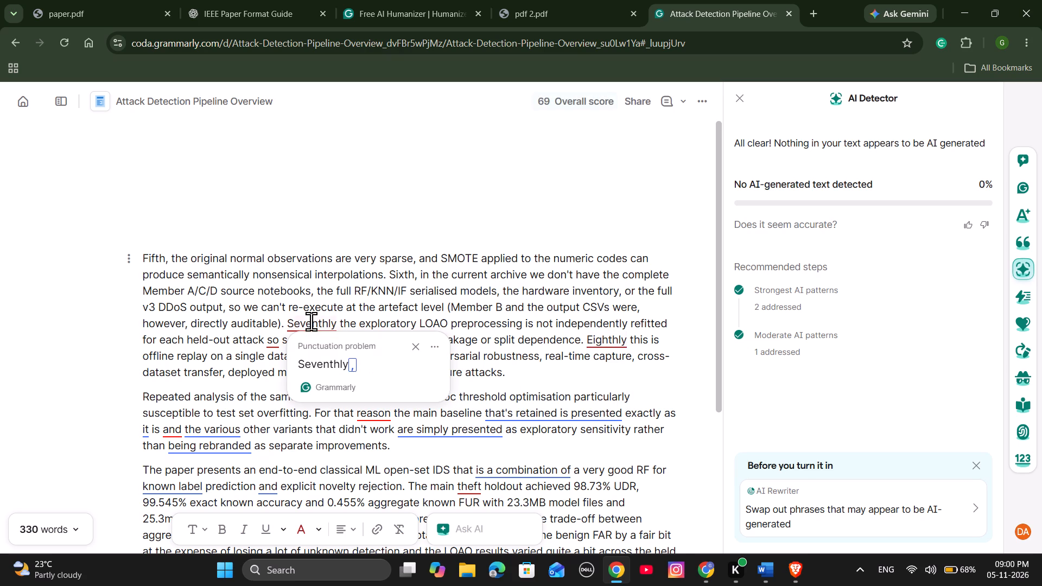
click(342, 360)
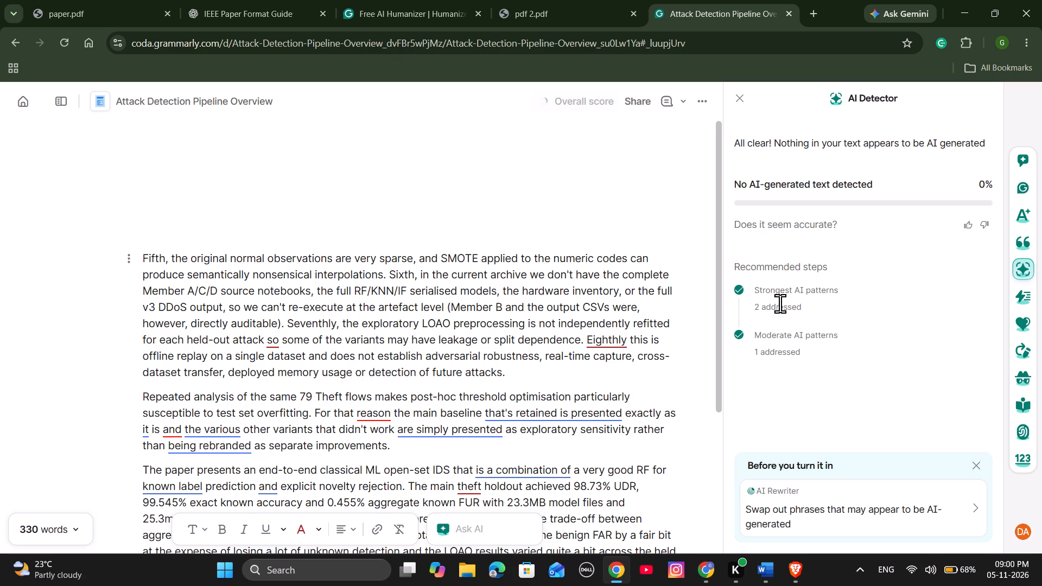
click(1021, 291)
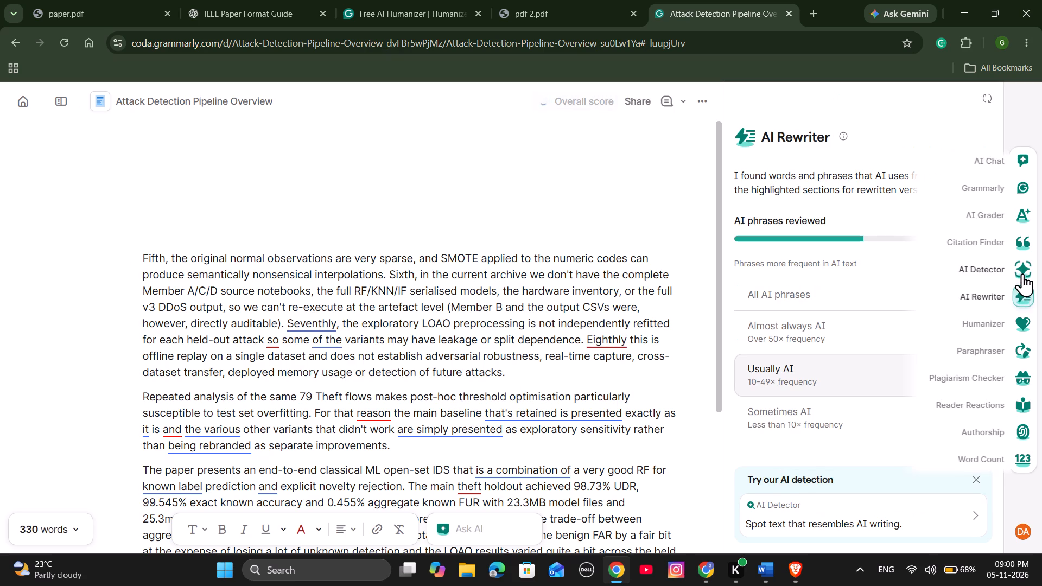
click(1022, 272)
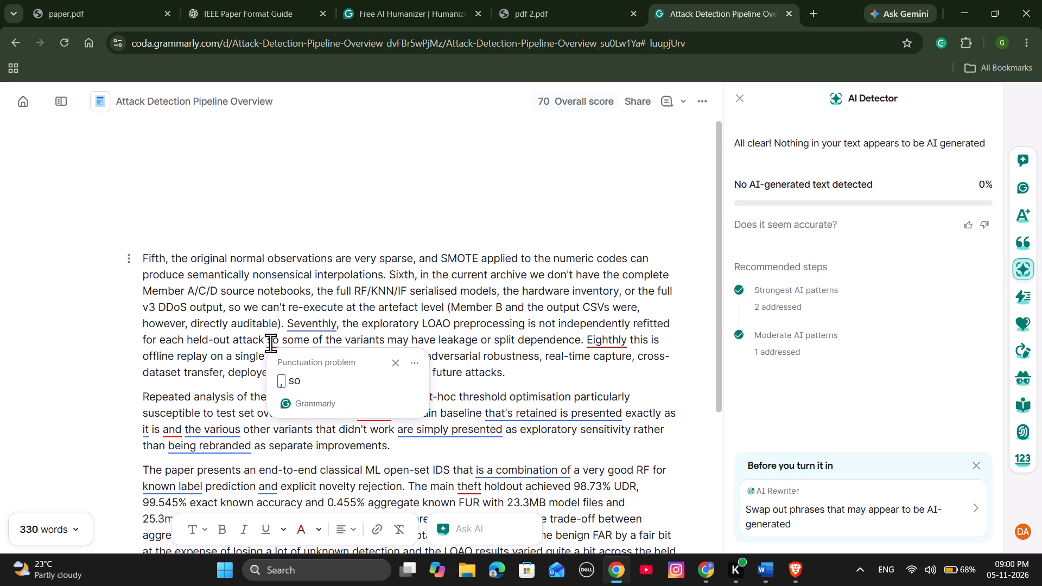
Accept the comma before "so", "Seventh", "some variants" and "Eighth" in the same paragraph, rechecking it with the AI Detector.
click(284, 367)
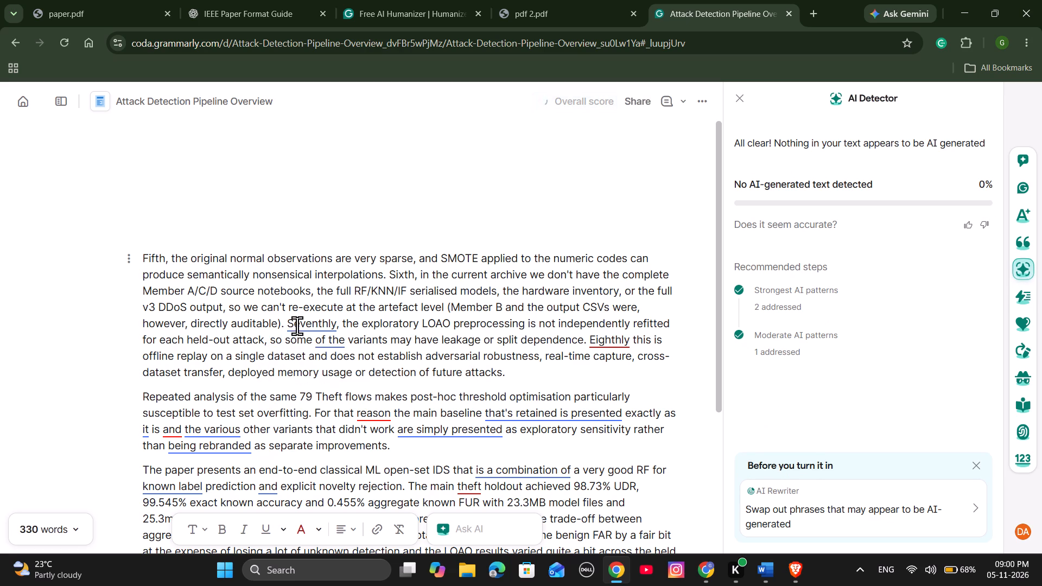
click(323, 360)
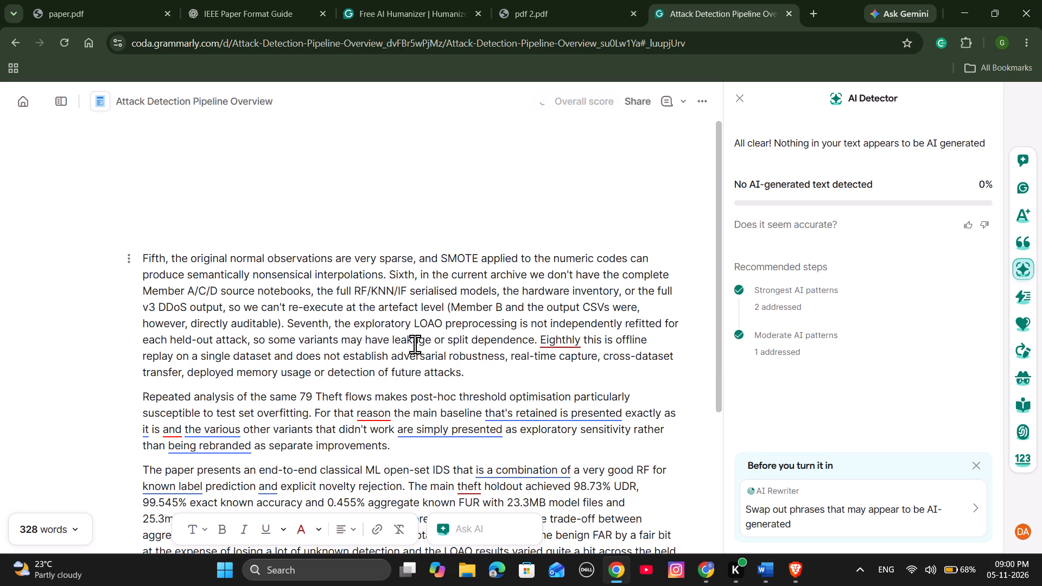
click(506, 381)
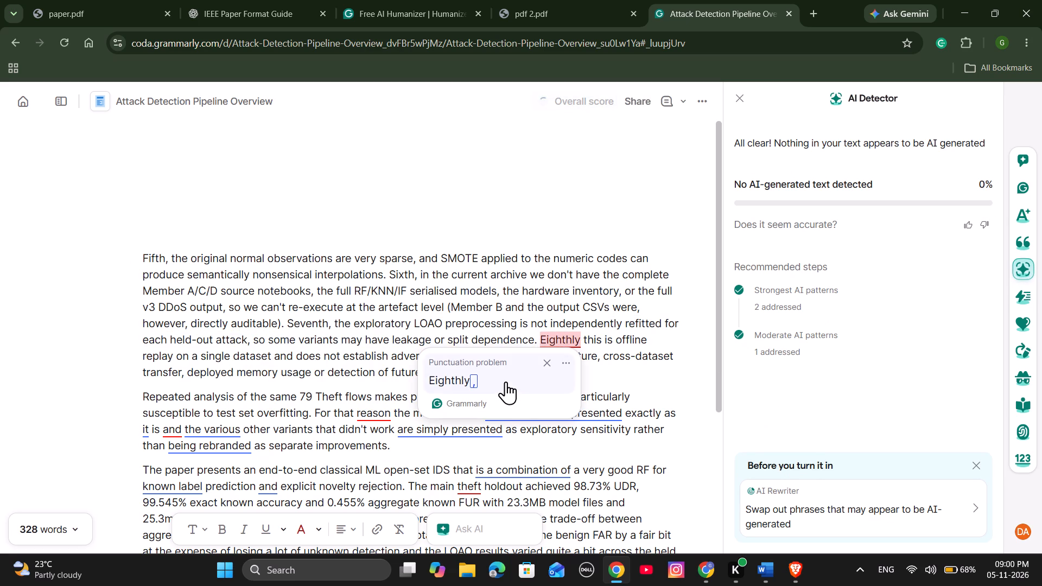
click(1031, 297)
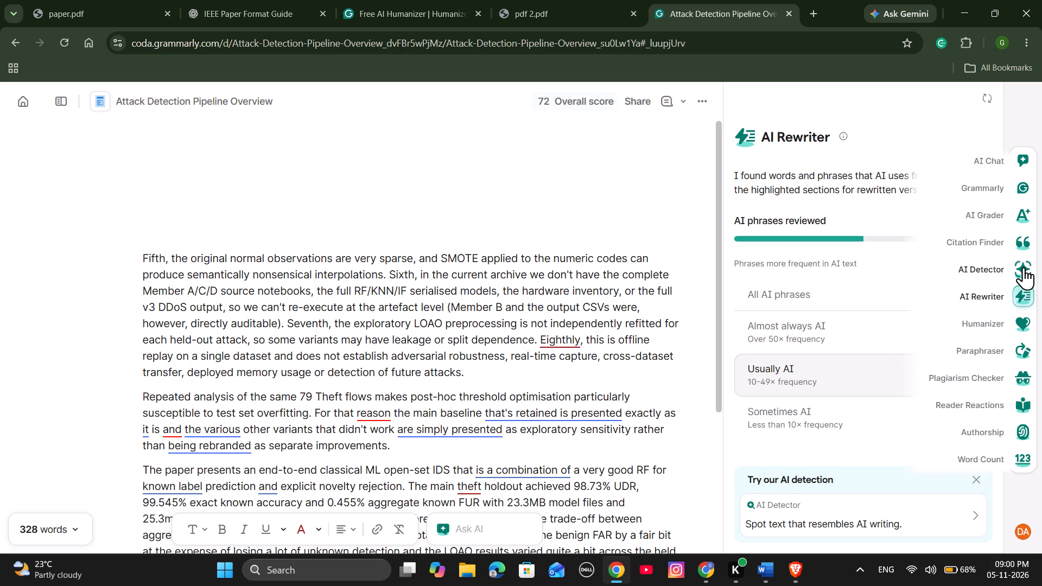
click(1024, 267)
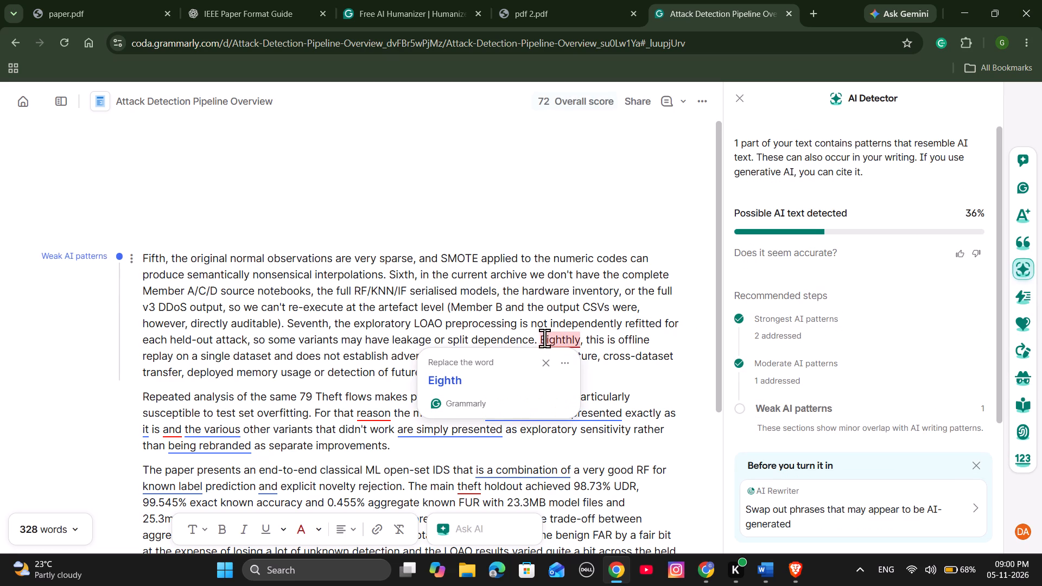
click(474, 372)
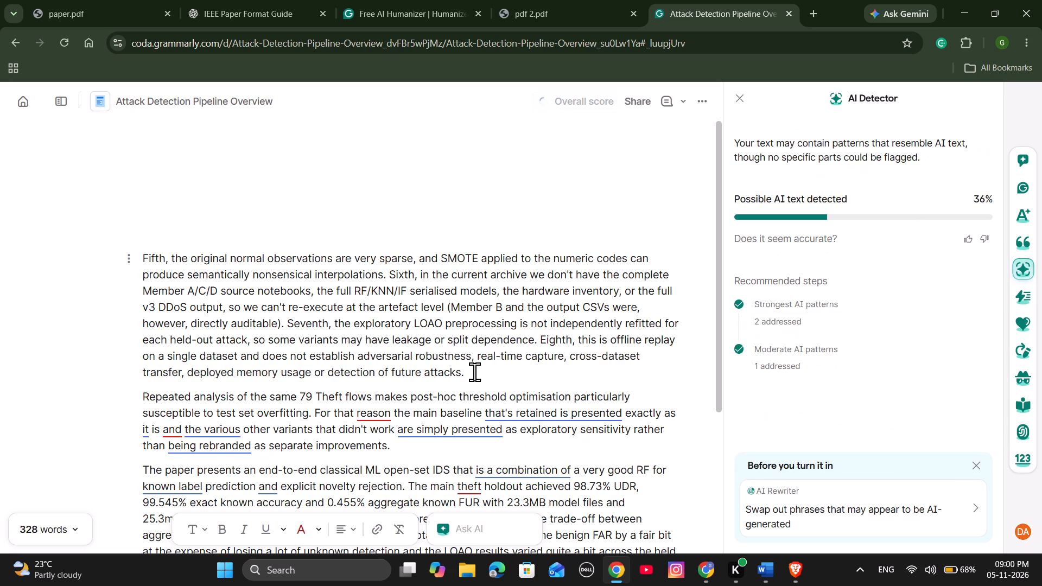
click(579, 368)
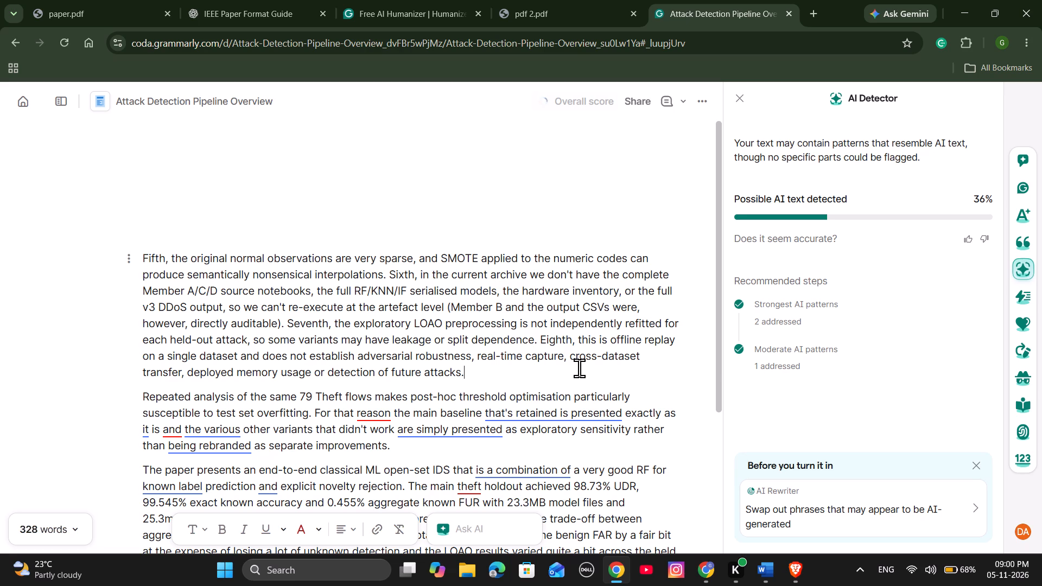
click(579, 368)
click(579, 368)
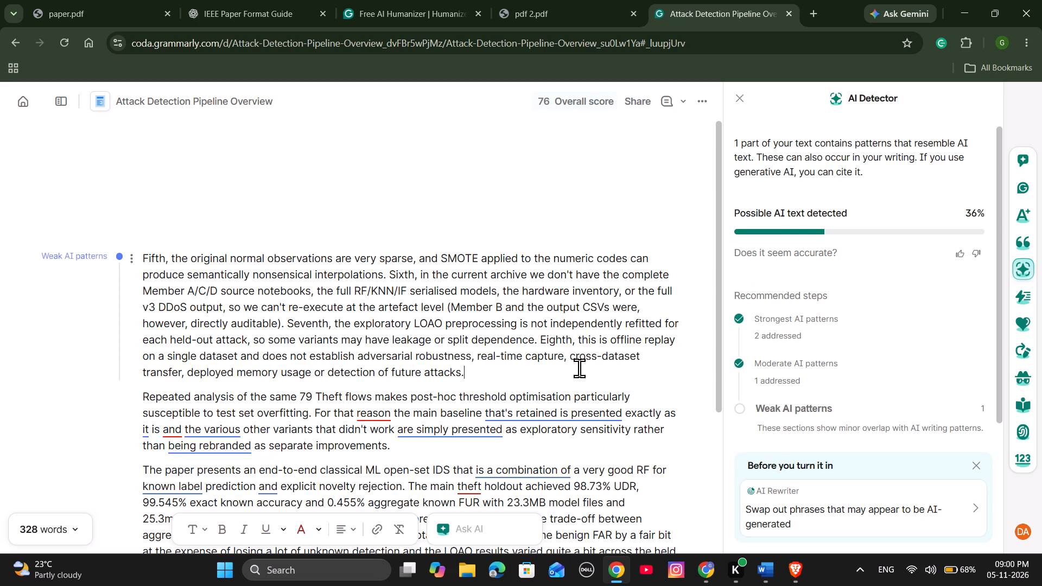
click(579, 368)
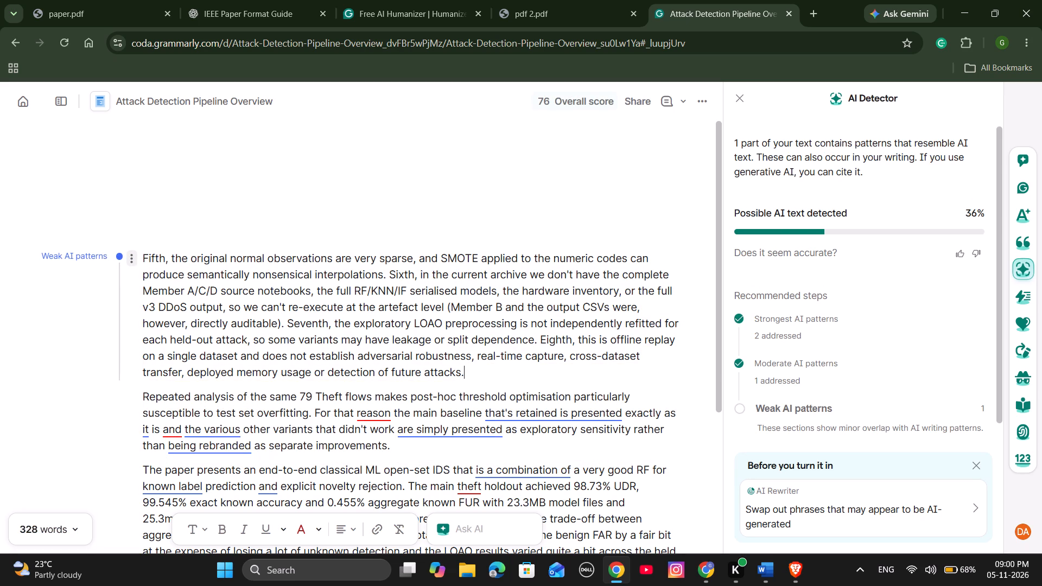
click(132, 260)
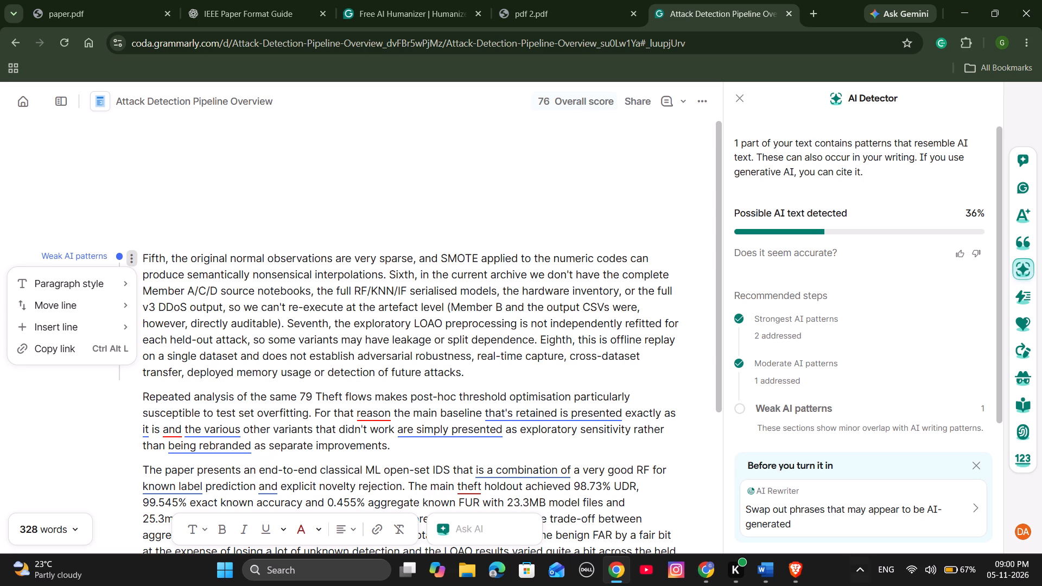
Switch to IEEE_IoT_IDS_Research_Paper in Word and delete the old "Fifth", "Sixth" and "Seventh" points under Limitations and Threats to Validity.
click(771, 566)
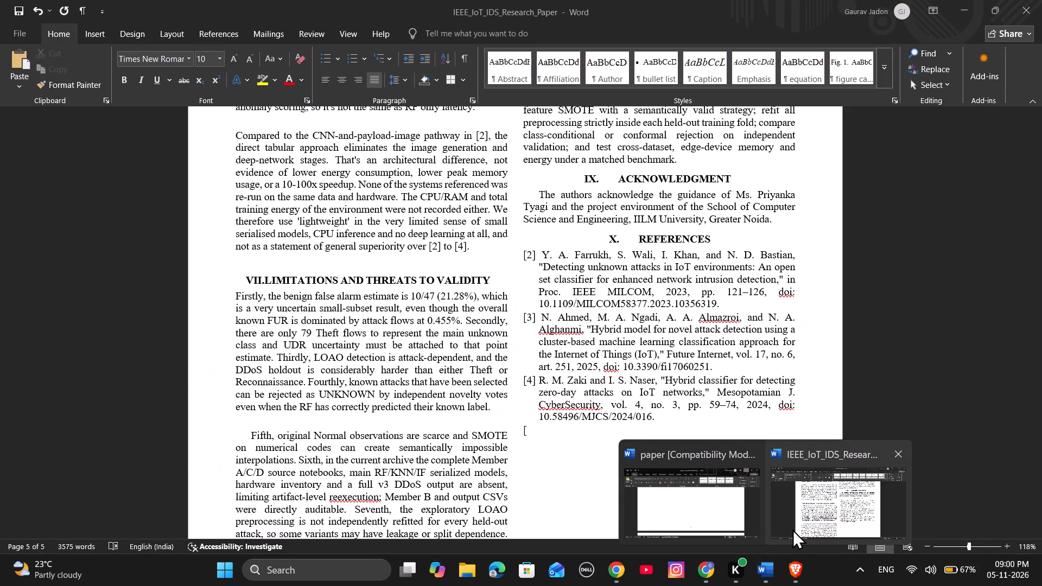
click(792, 529)
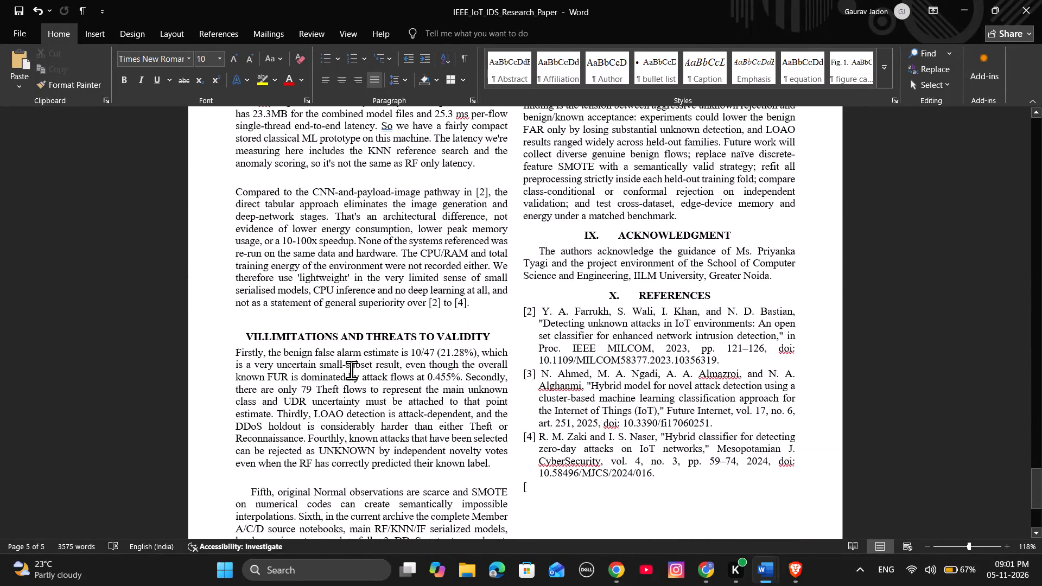
ctrl+scroll(347, 364, up, 1)
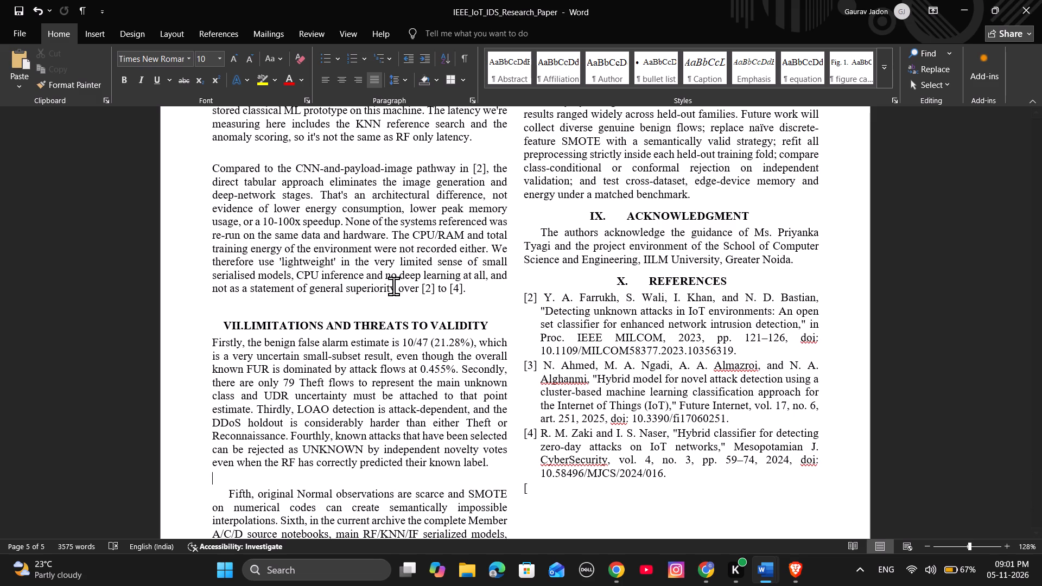
scroll(393, 345, down, 1)
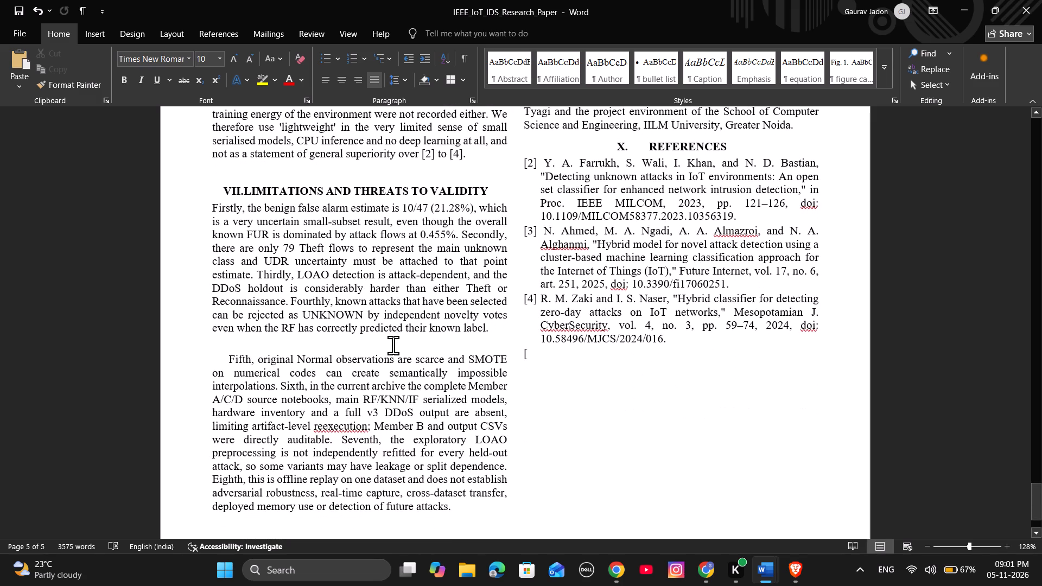
scroll(393, 345, down, 1)
drag(228, 355, 436, 415)
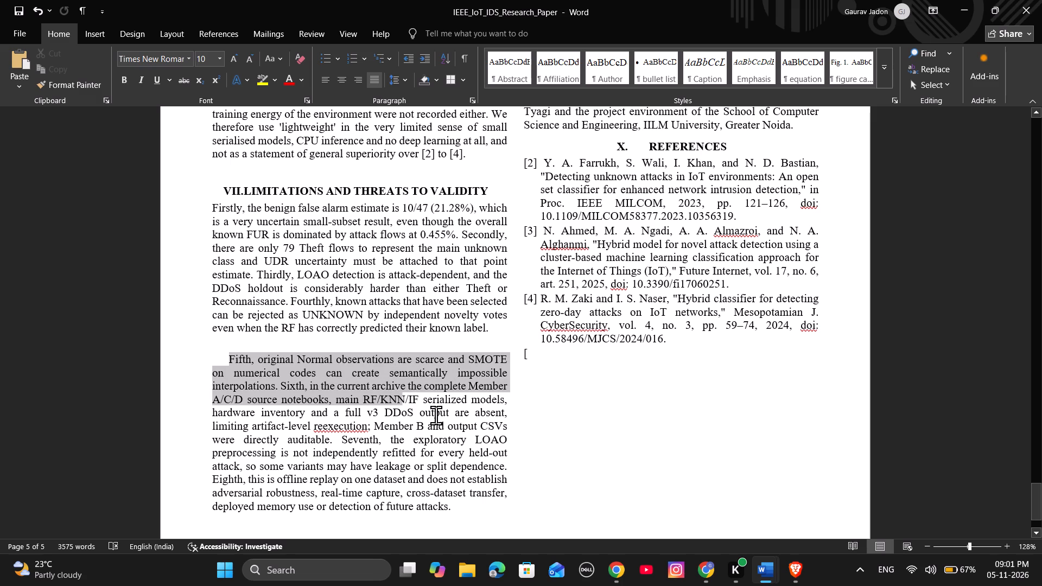
drag(436, 415, 441, 418)
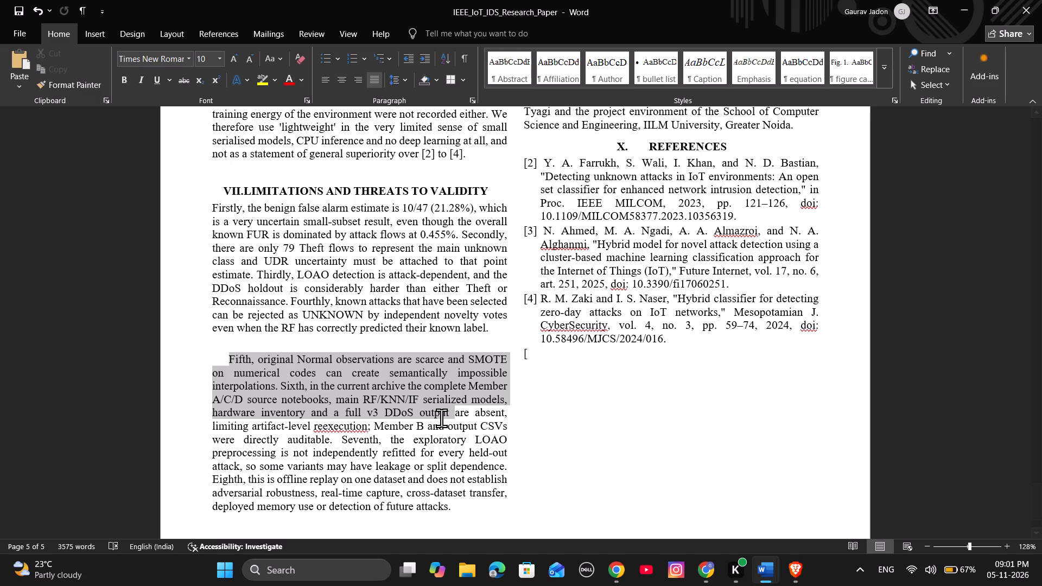
drag(441, 418, 516, 453)
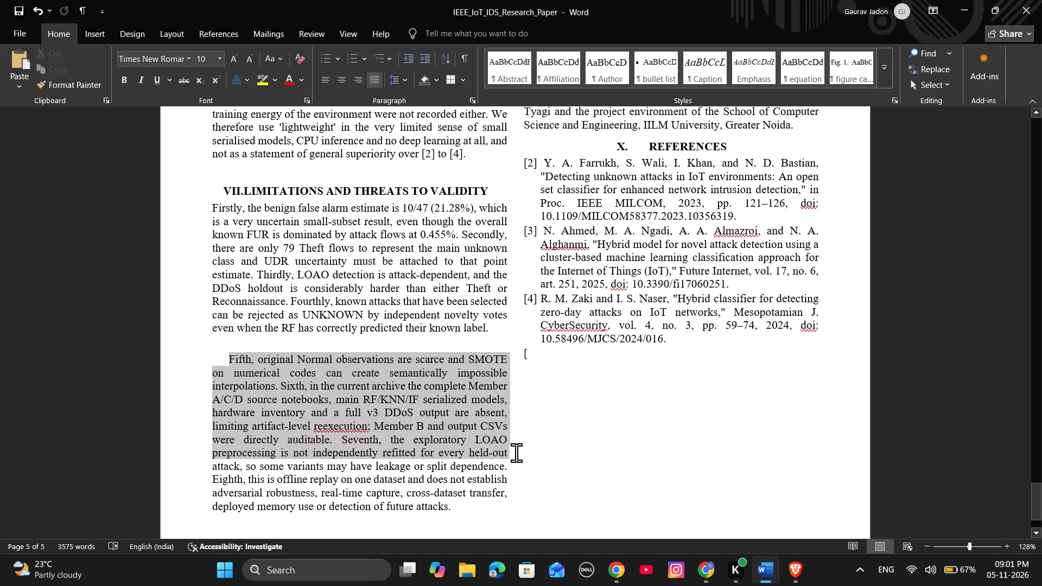
drag(516, 453, 513, 464)
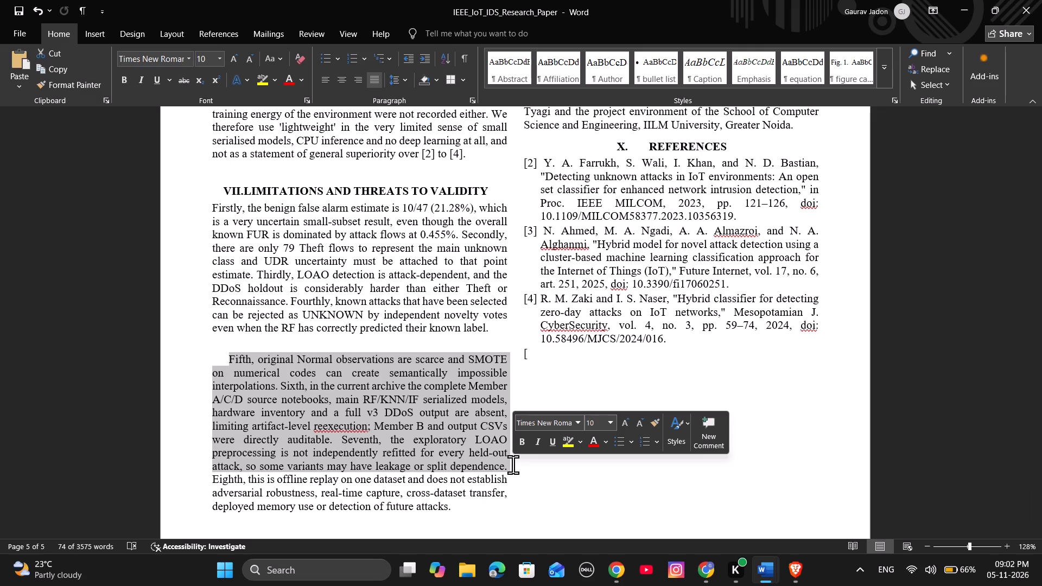
key(BackSpace)
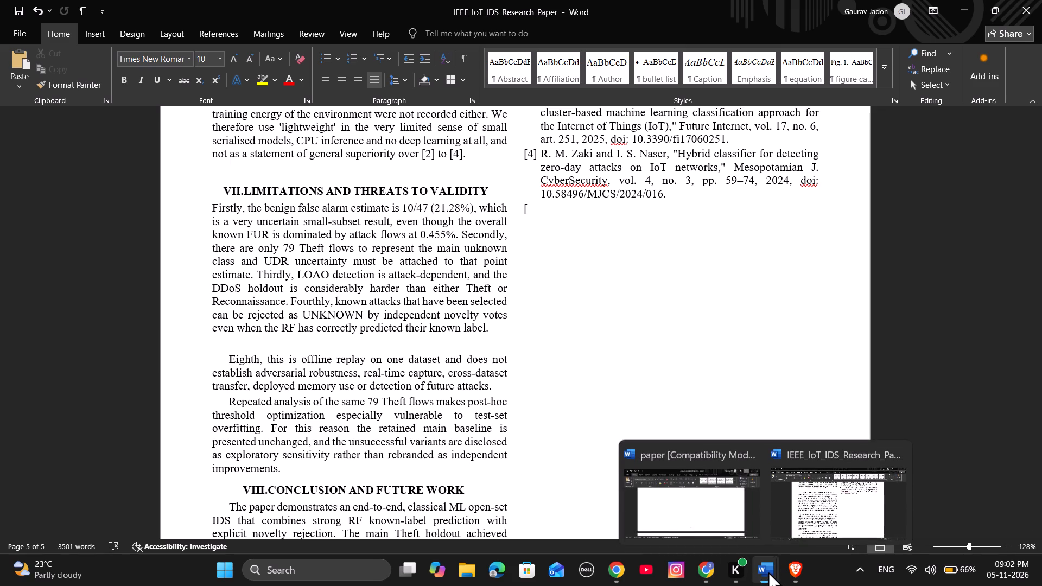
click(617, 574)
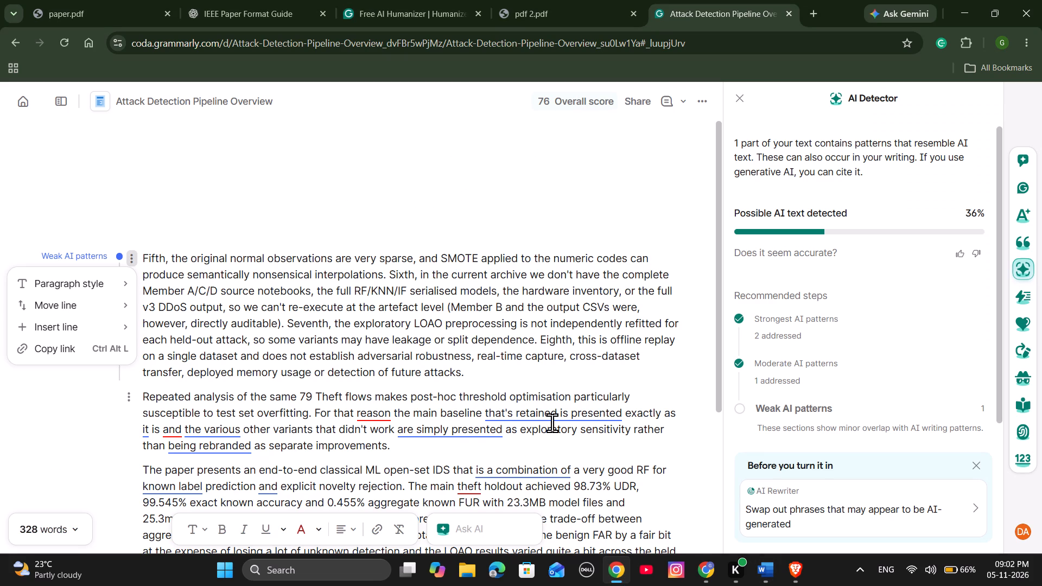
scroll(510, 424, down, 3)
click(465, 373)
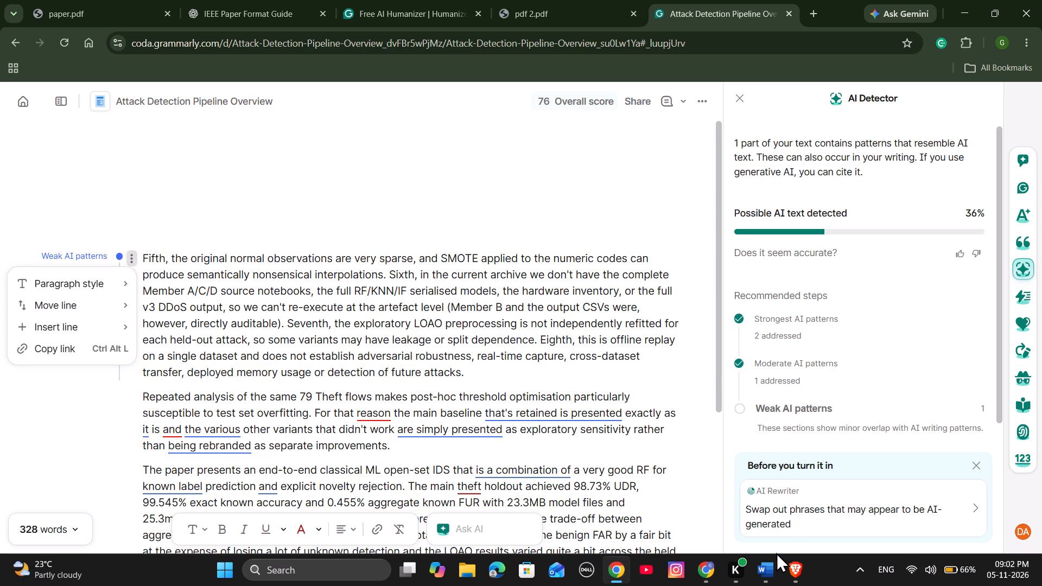
Switch to the research paper in Word and remove the first-line indent of the "Eighth" paragraph.
click(771, 566)
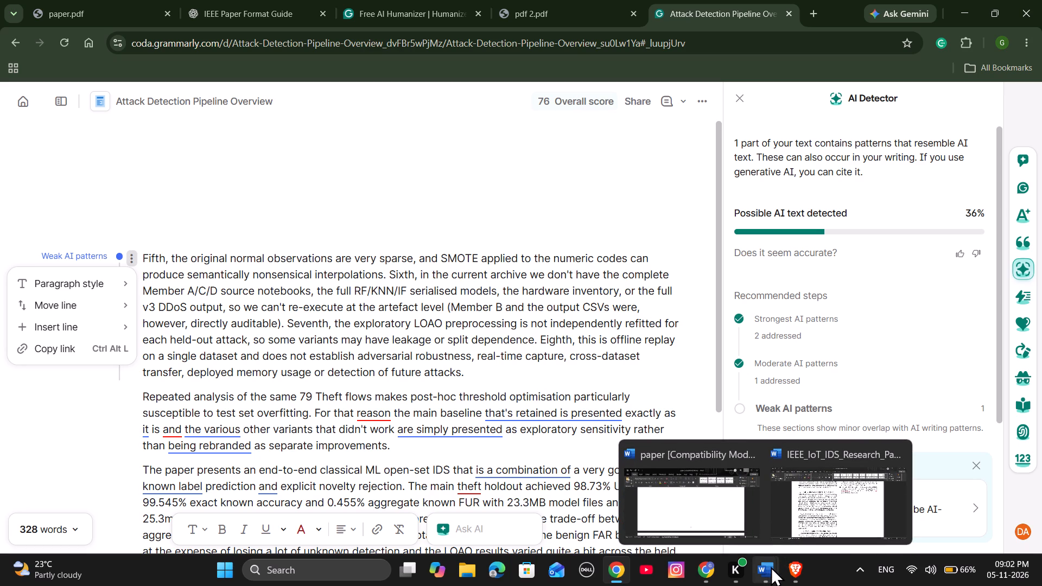
click(804, 504)
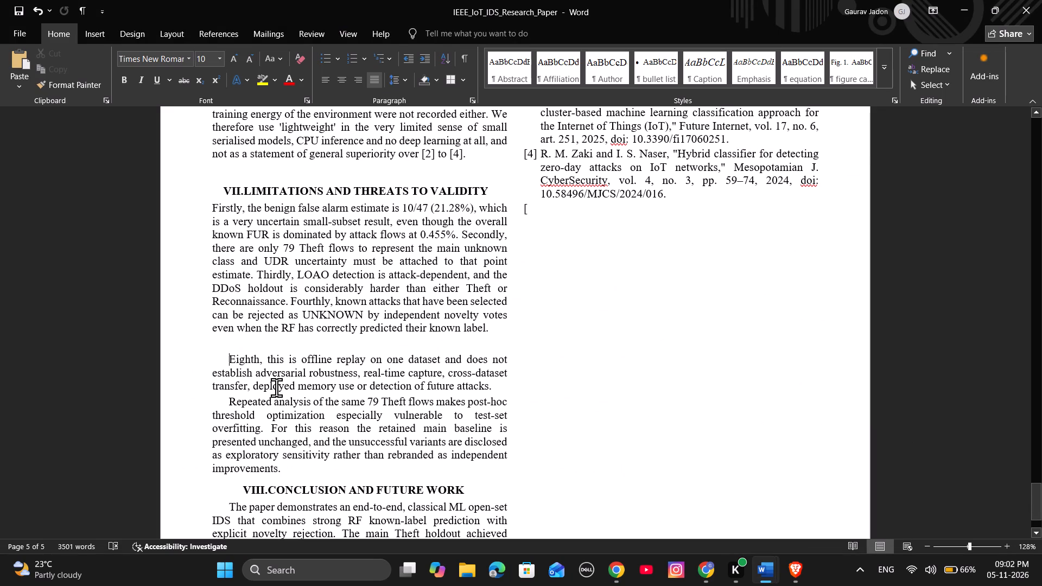
key(BackSpace)
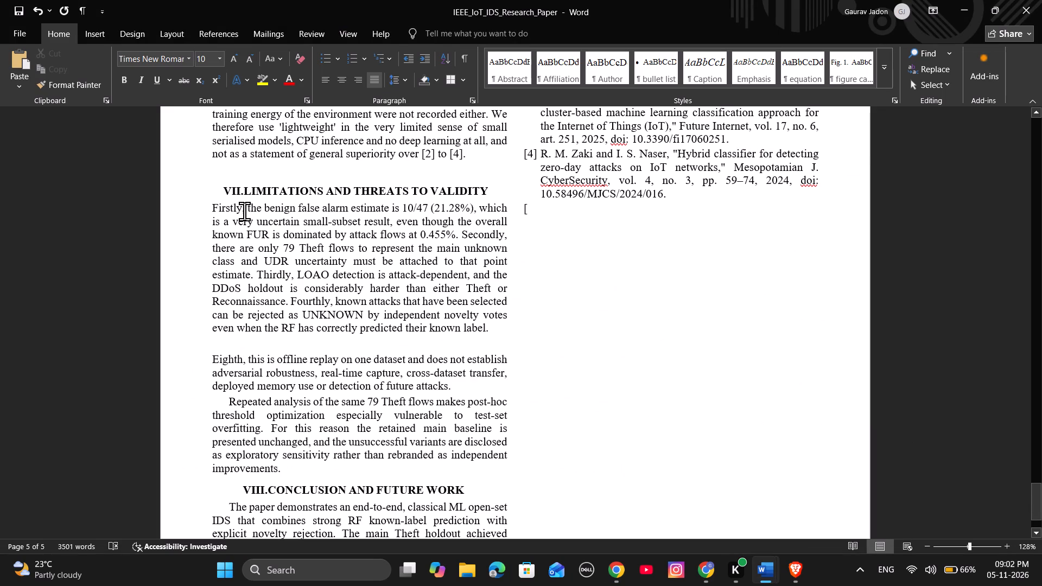
Change "Firstly", "Secondly", "Thirdly" and "Fourthly" to "First", "Second", "Third" and "Fourth" in the Limitations and Threats to Validity section.
click(243, 210)
key(BackSpace)
key(BackSpace)
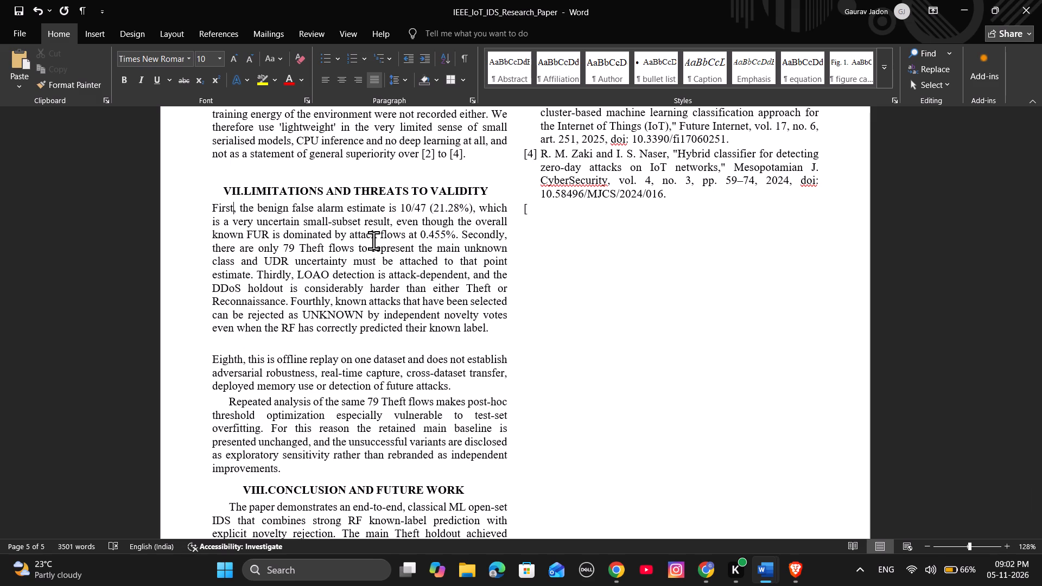
click(504, 238)
key(BackSpace)
key(BackSpace)
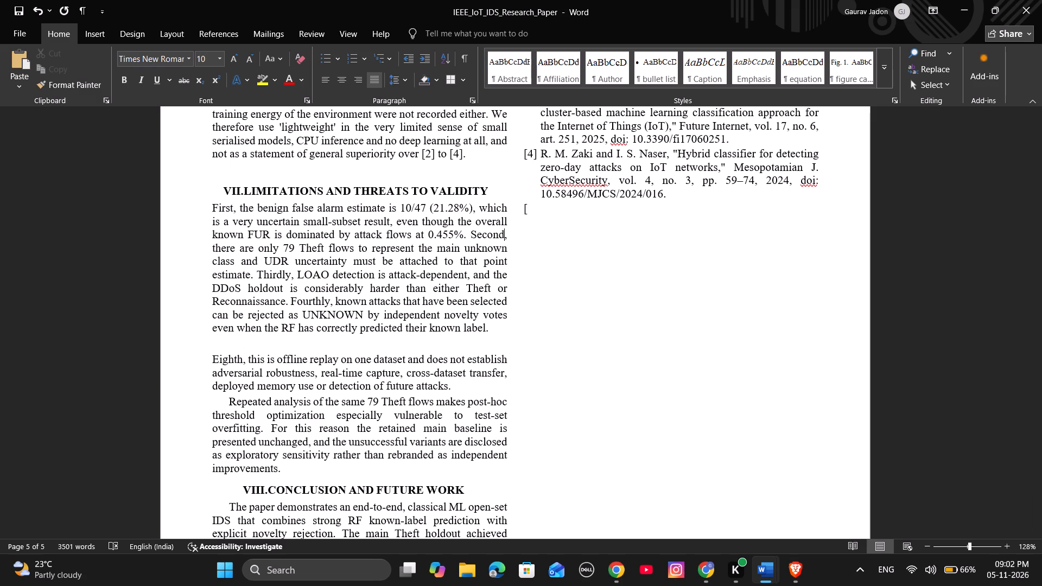
click(291, 277)
key(BackSpace)
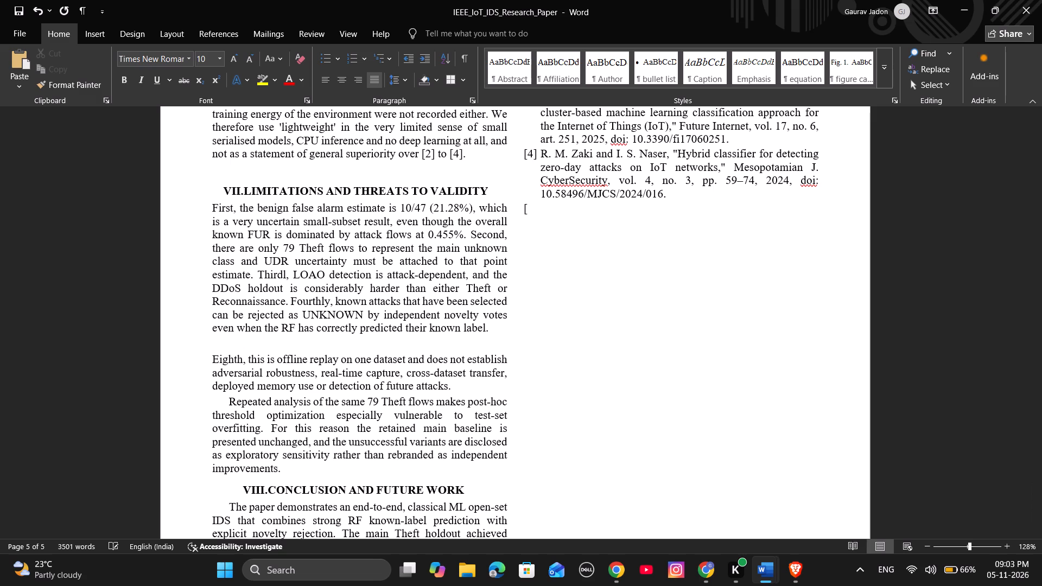
key(BackSpace)
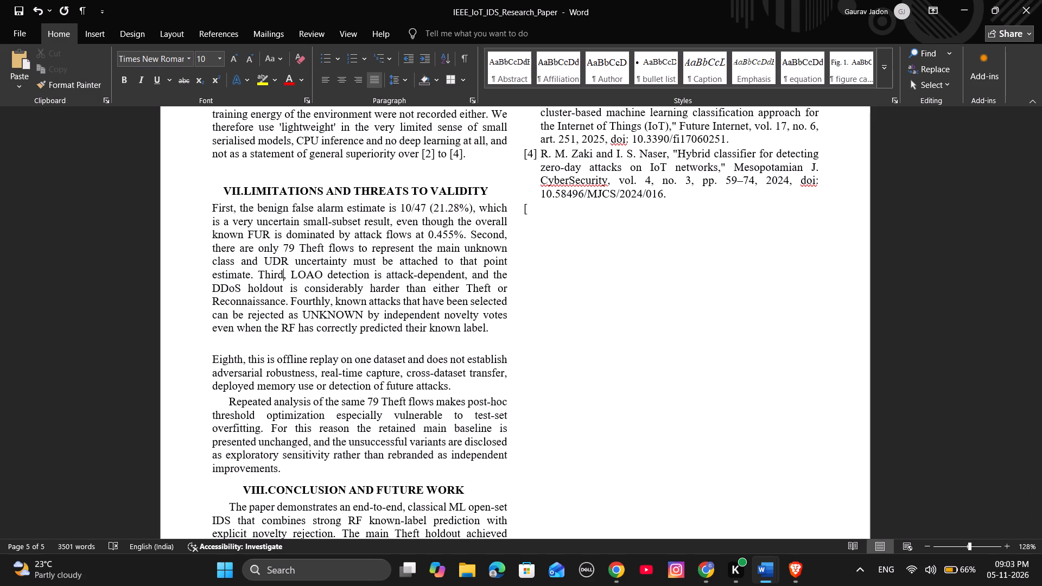
click(329, 303)
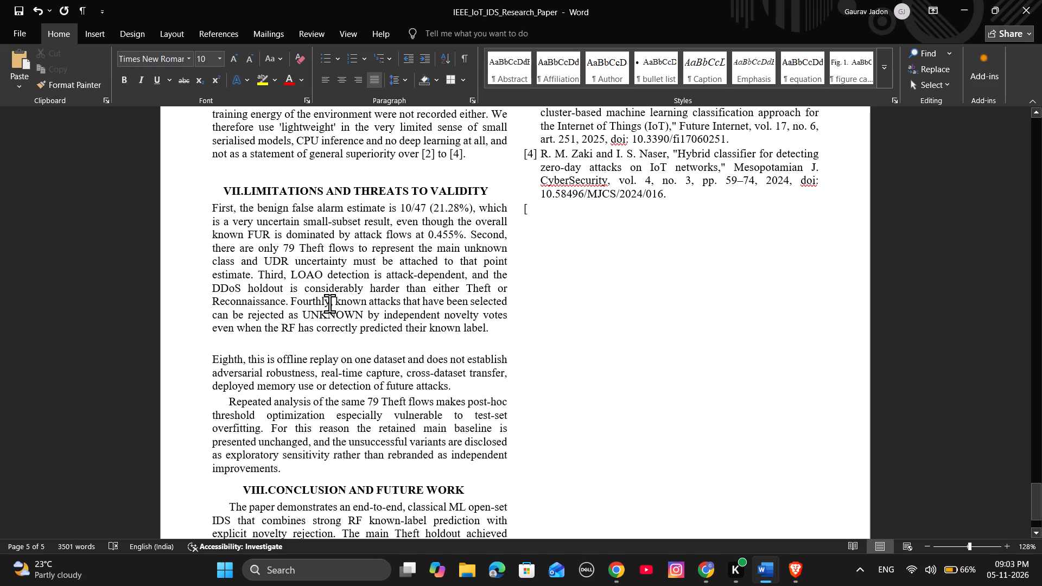
key(BackSpace)
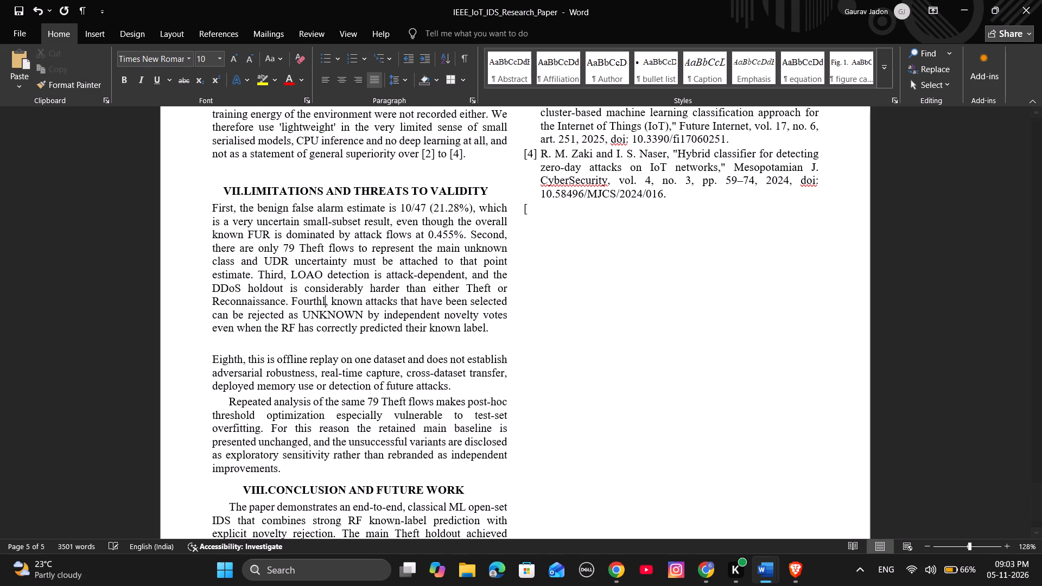
key(BackSpace)
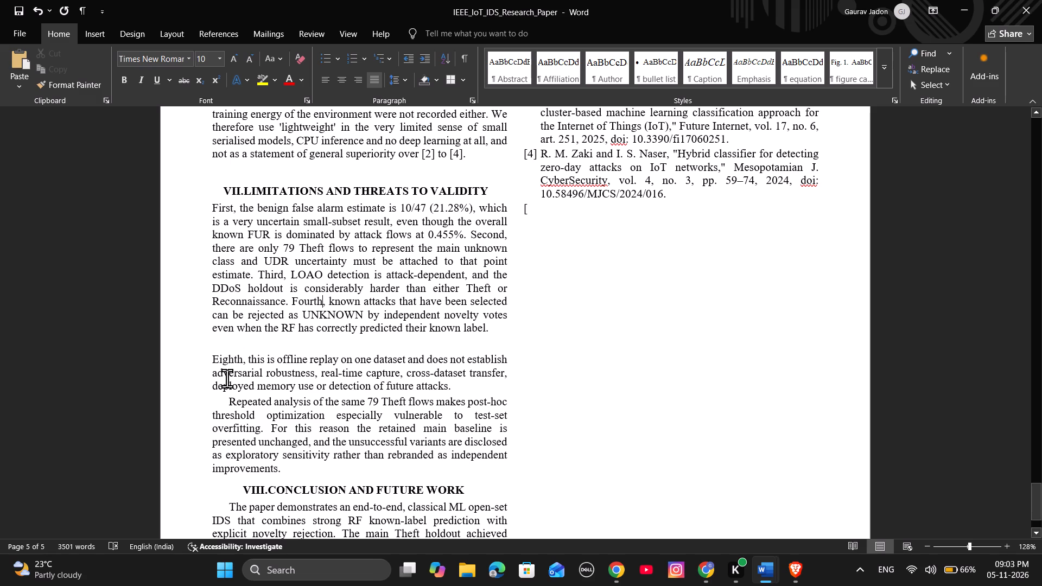
Replace the opening word "Eighth" with "Fifth" in the offline replay paragraph under Limitations and Threats to Validity.
click(244, 360)
key(Left)
key(BackSpace)
key(BackSpace)
key(BackSpace)
key(BackSpace)
key(BackSpace)
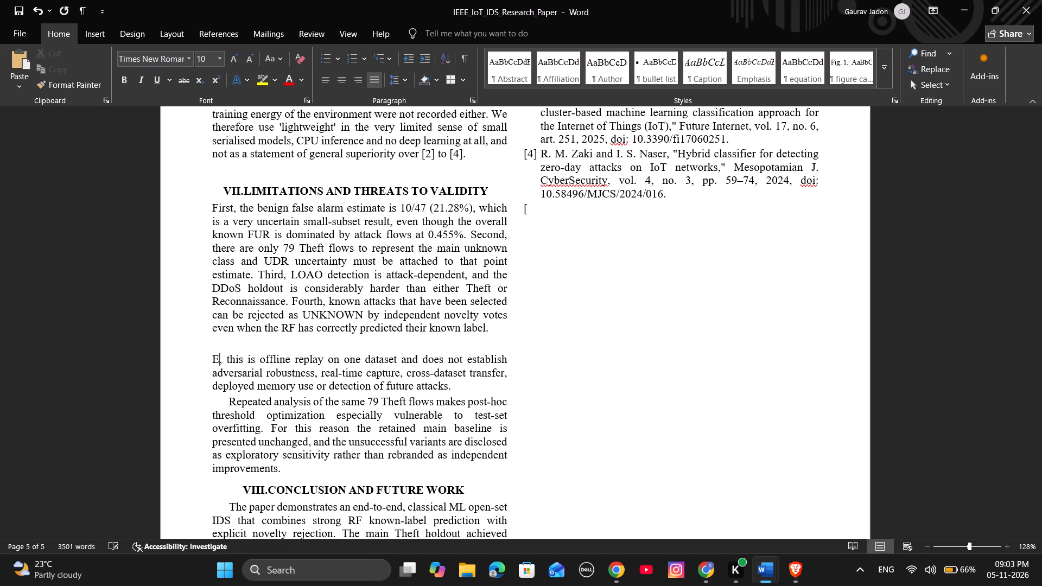
key(BackSpace)
text(Fifth)
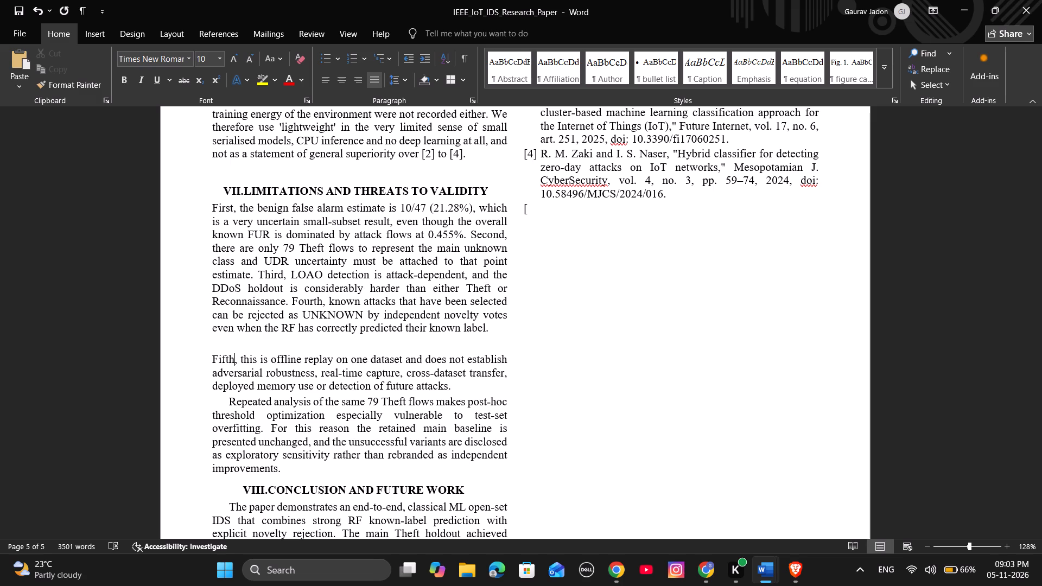
Delete the "Repeated analysis" paragraph's last sentence, from "For this reason" through "independent improvements.".
click(213, 364)
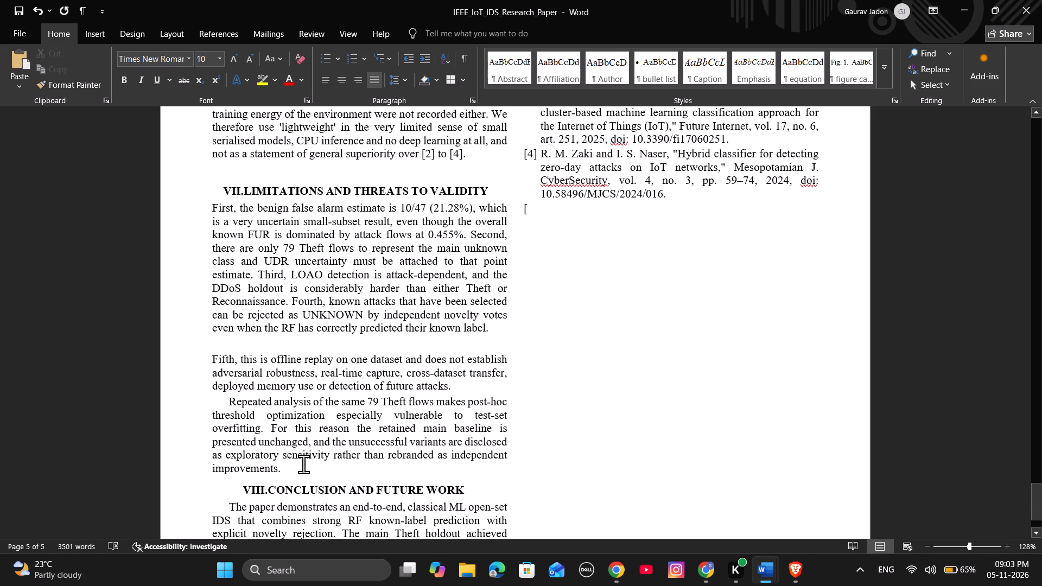
drag(303, 464, 248, 434)
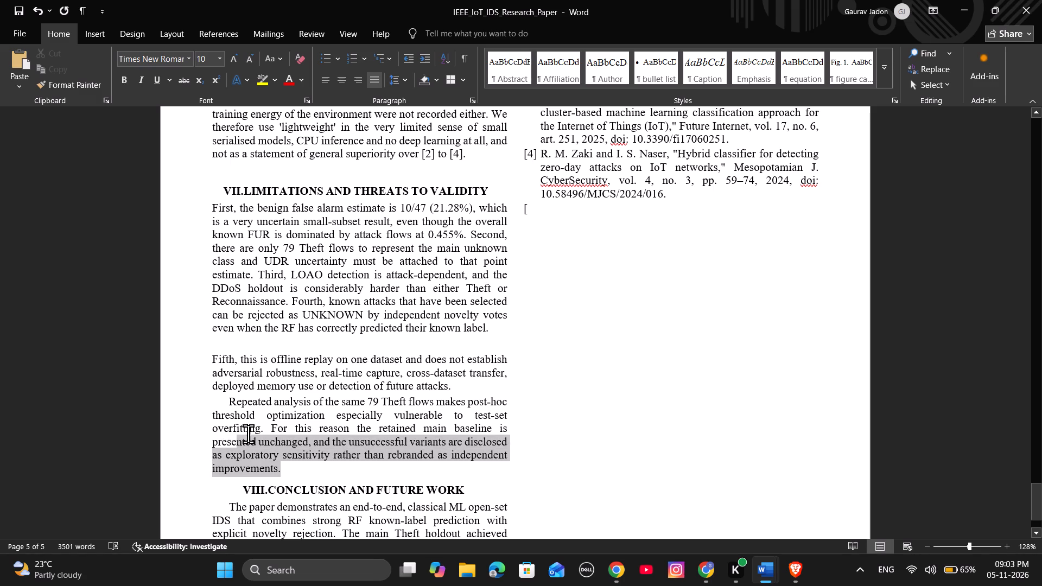
drag(248, 434, 272, 425)
key(BackSpace)
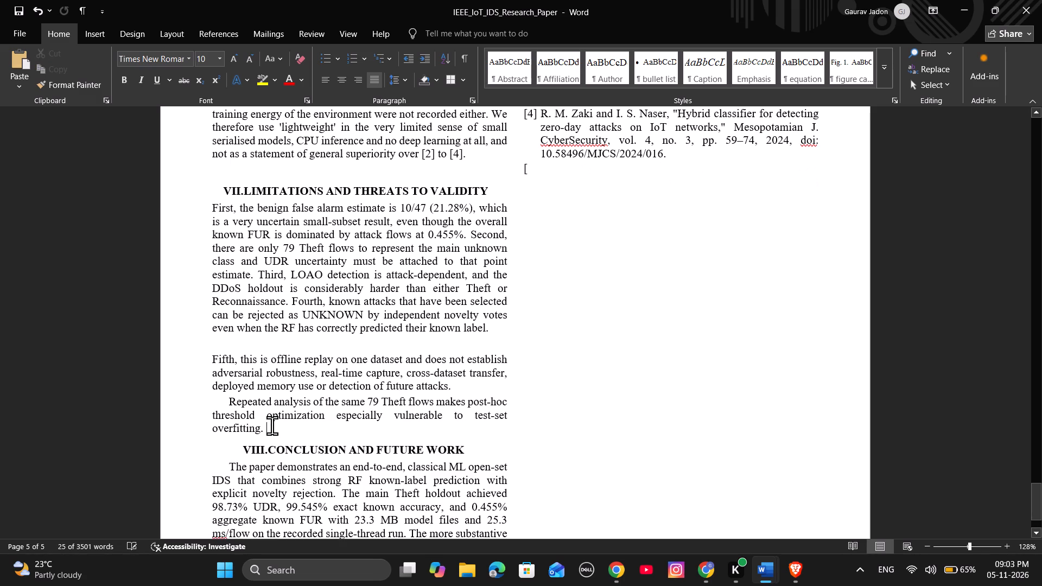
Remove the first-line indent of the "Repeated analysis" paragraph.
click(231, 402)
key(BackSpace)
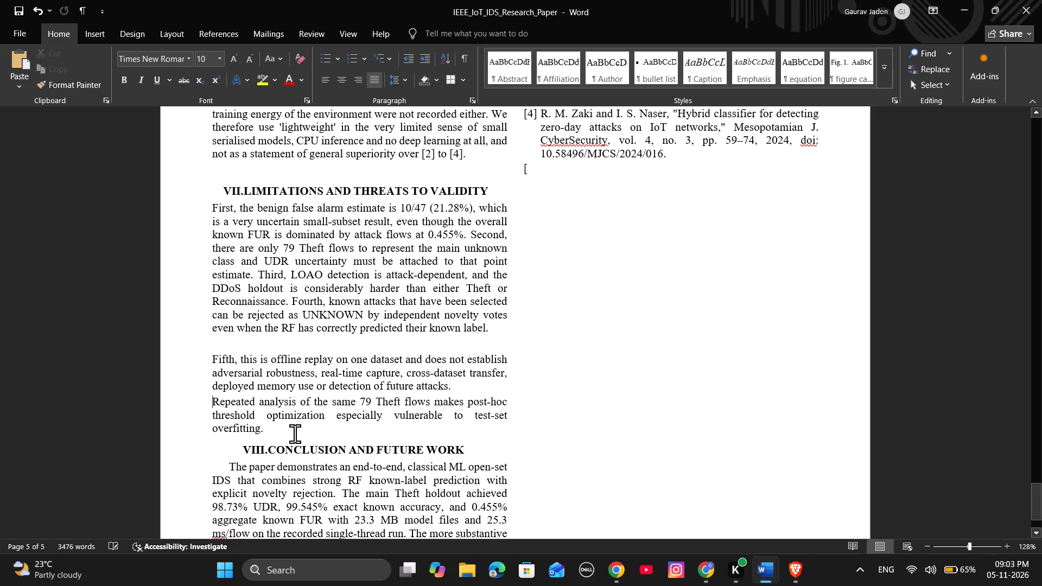
Remove the empty line between the "First" paragraph and the "Fifth" paragraph.
click(215, 356)
key(Left)
key(BackSpace)
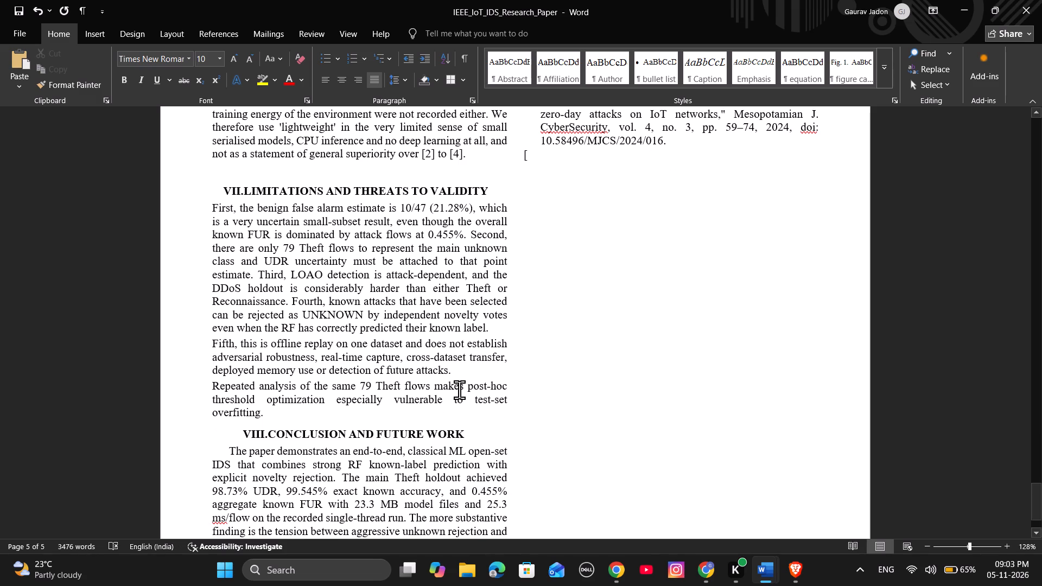
Switch to the Grammarly document in Chrome and copy the rewritten sentence from "Repeated analysis" to "test set overfitting".
scroll(499, 366, down, 1)
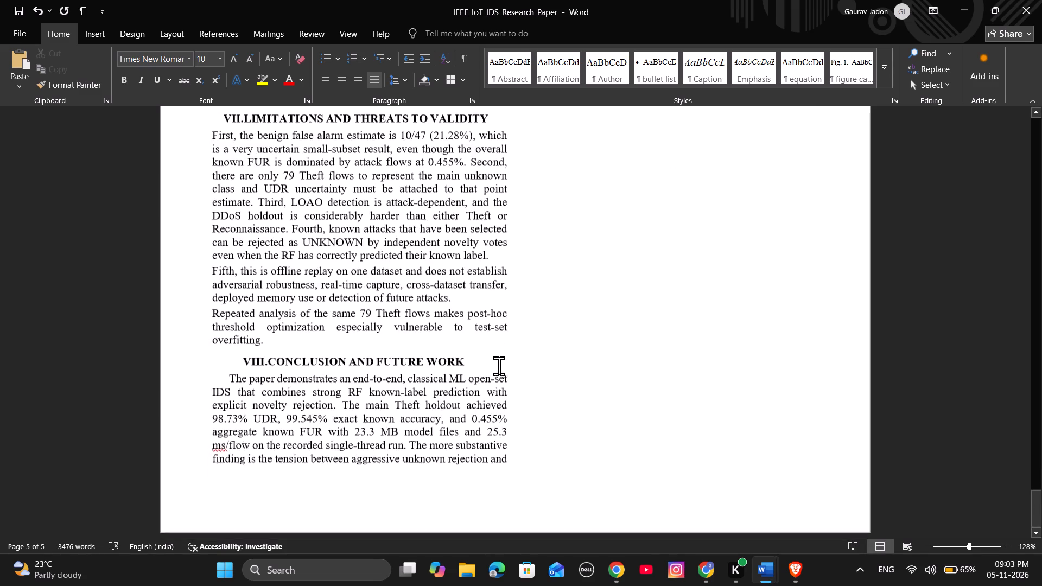
scroll(499, 366, down, 1)
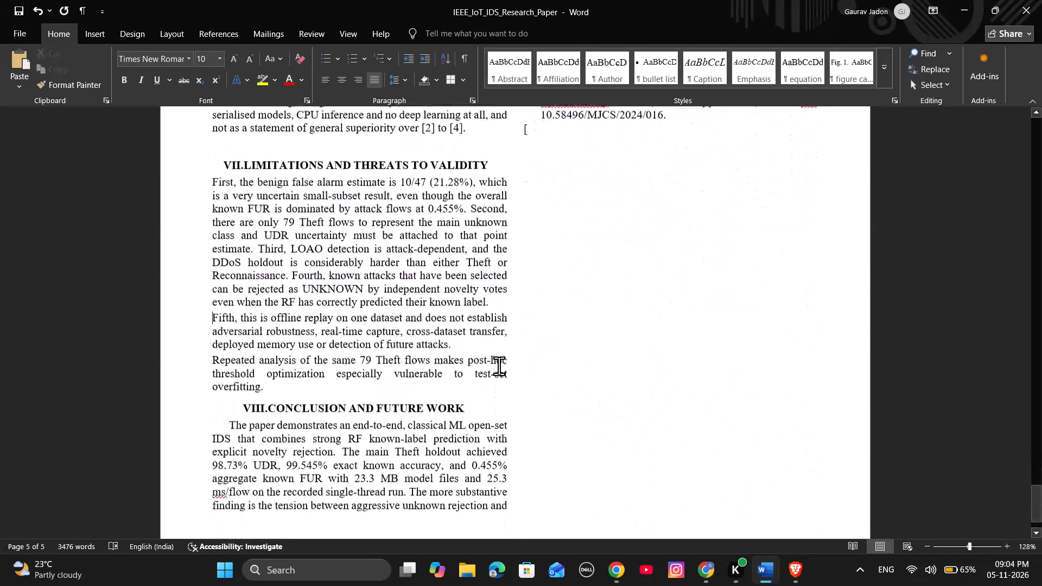
scroll(499, 366, down, 1)
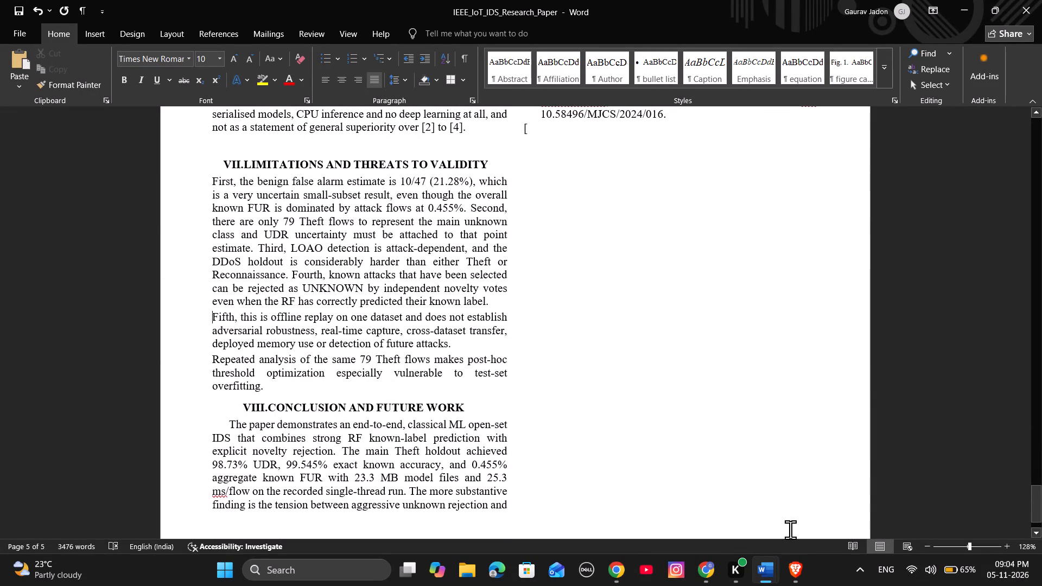
click(617, 569)
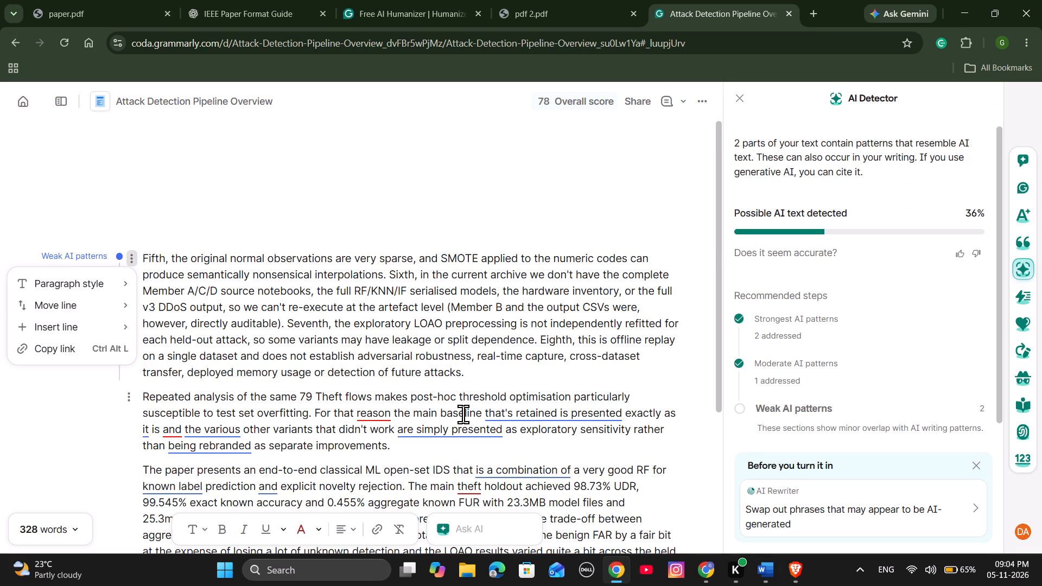
click(143, 399)
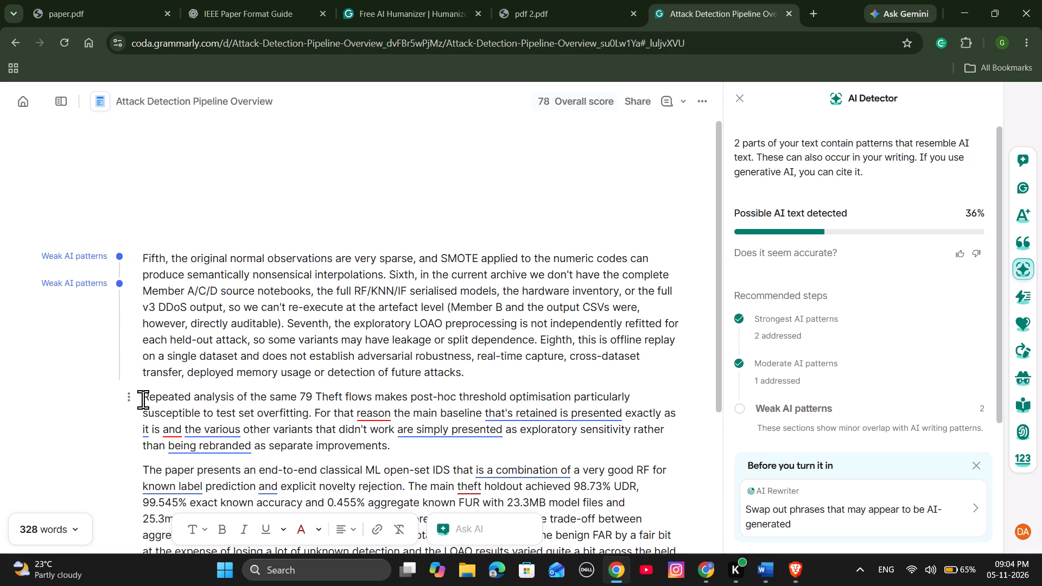
click(143, 399)
drag(143, 399, 300, 420)
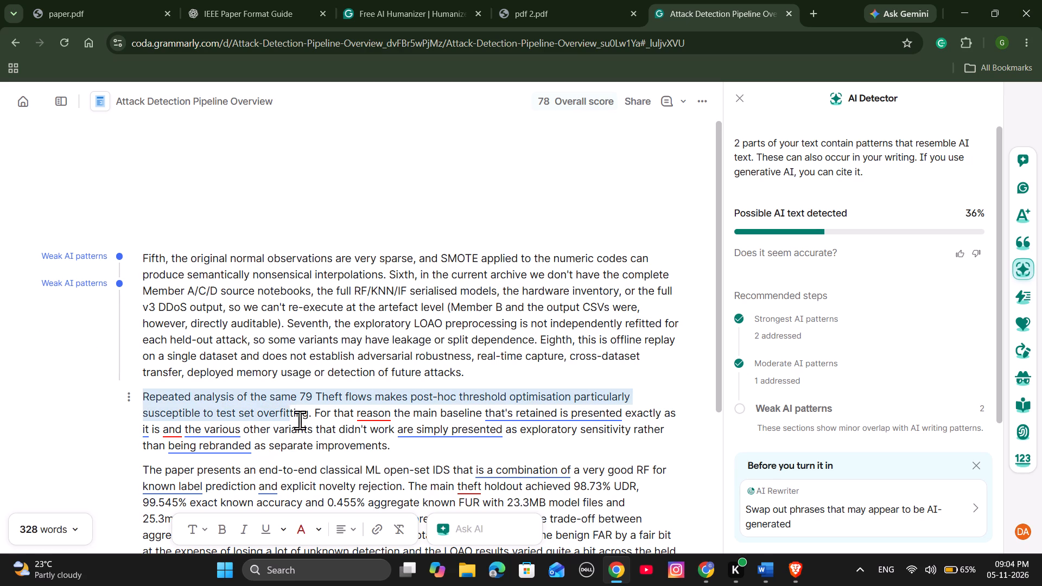
drag(300, 420, 313, 421)
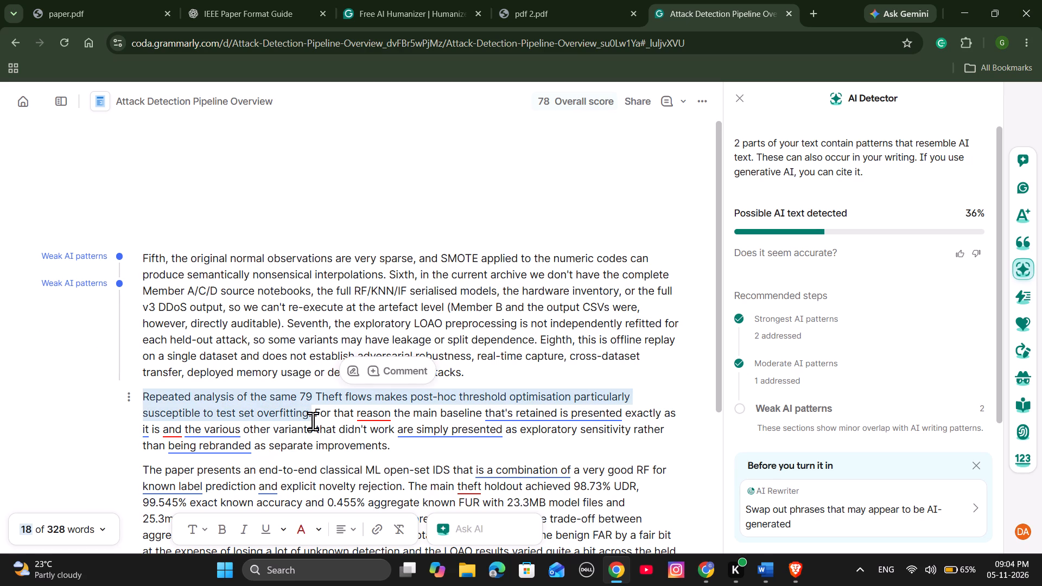
drag(313, 421, 313, 417)
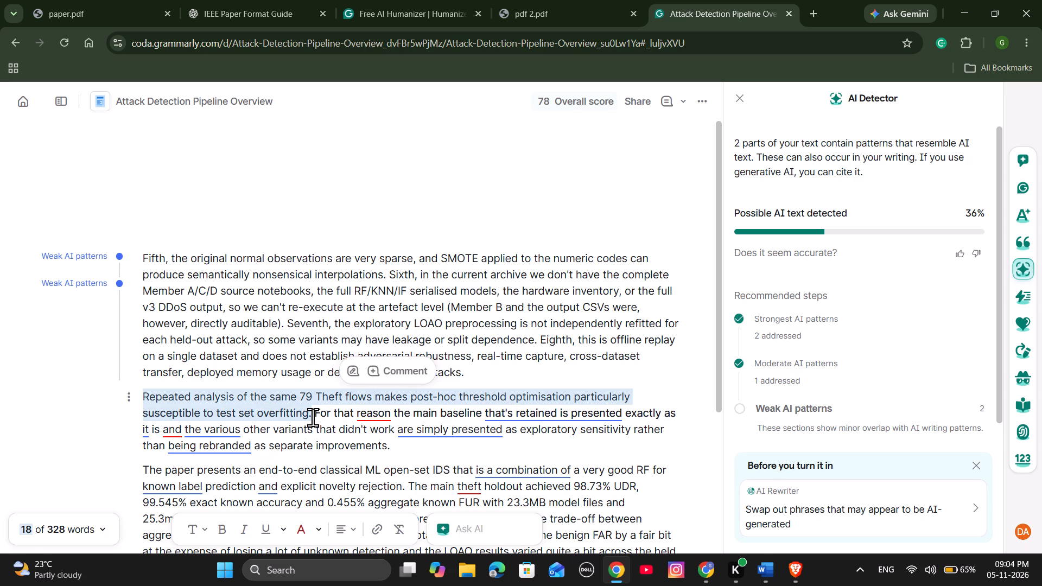
key(ctrl+c)
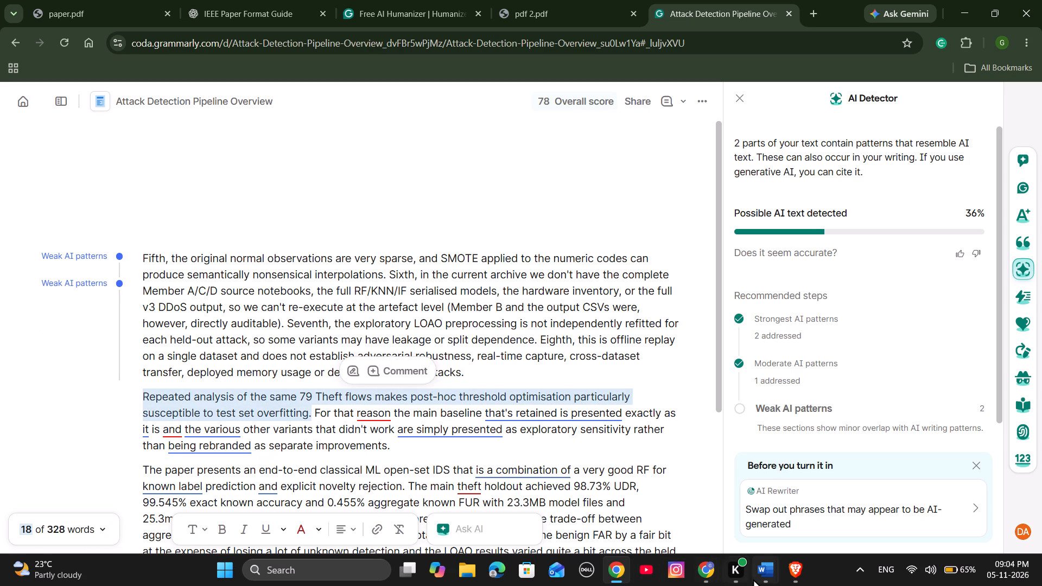
Switch to IEEE_IoT_IDS_Research_Paper in Word and replace the "Repeated analysis" paragraph with the copied sentence, without a first-line indent.
click(754, 579)
click(806, 504)
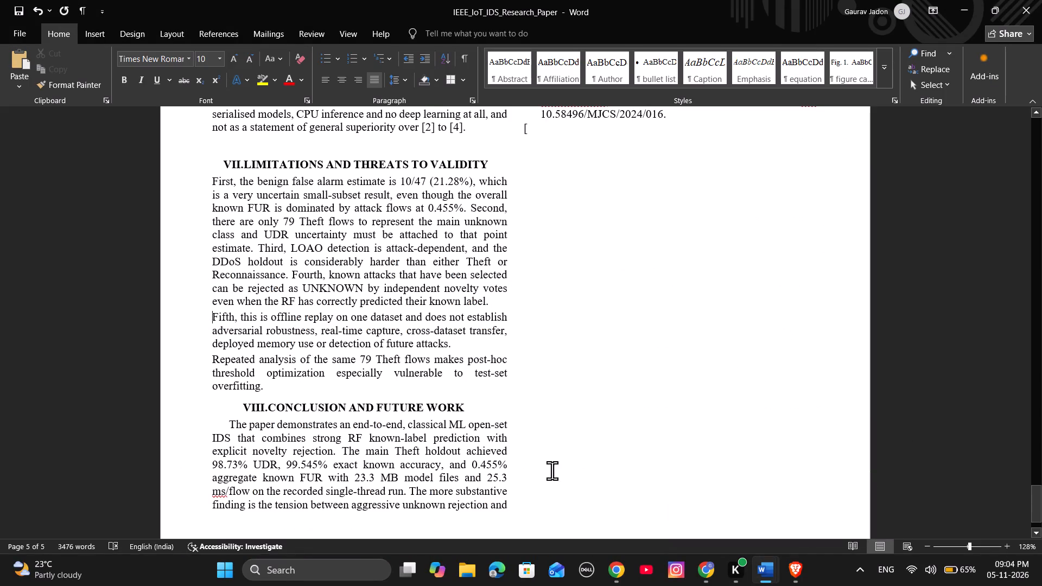
drag(338, 384, 205, 361)
key(BackSpace)
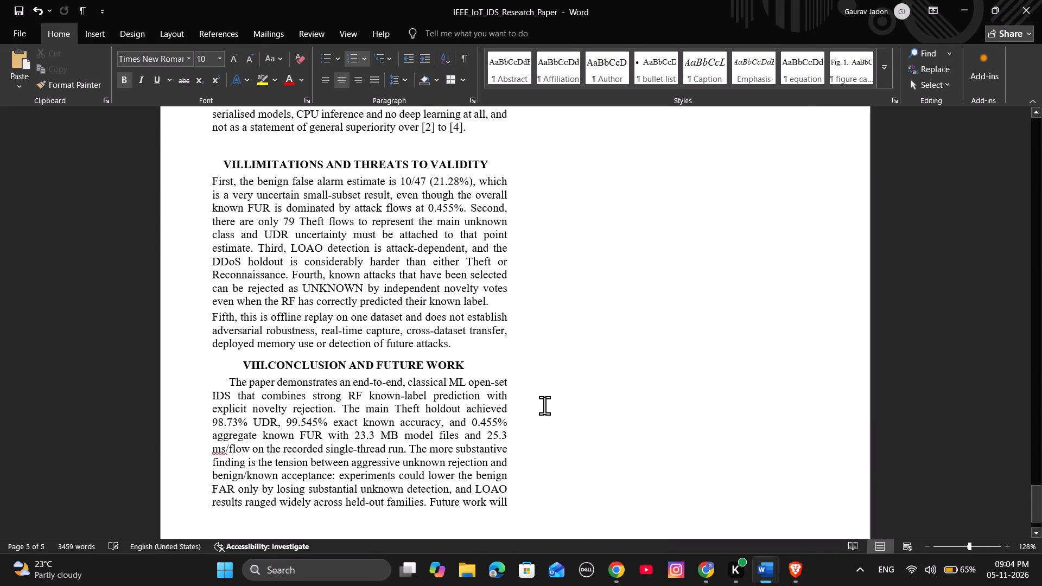
click(481, 346)
key(Return)
key(ctrl+v)
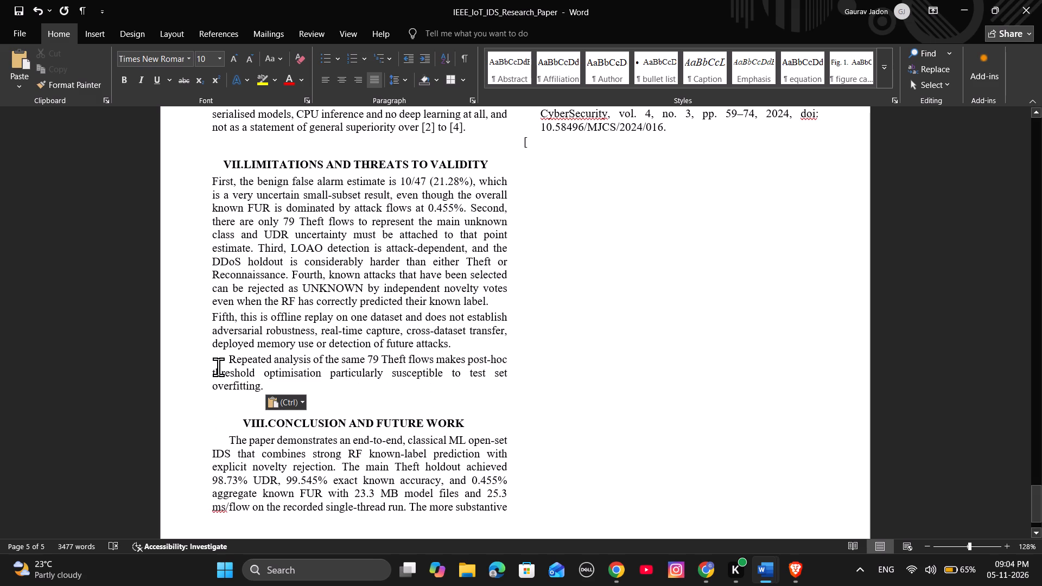
click(232, 362)
key(BackSpace)
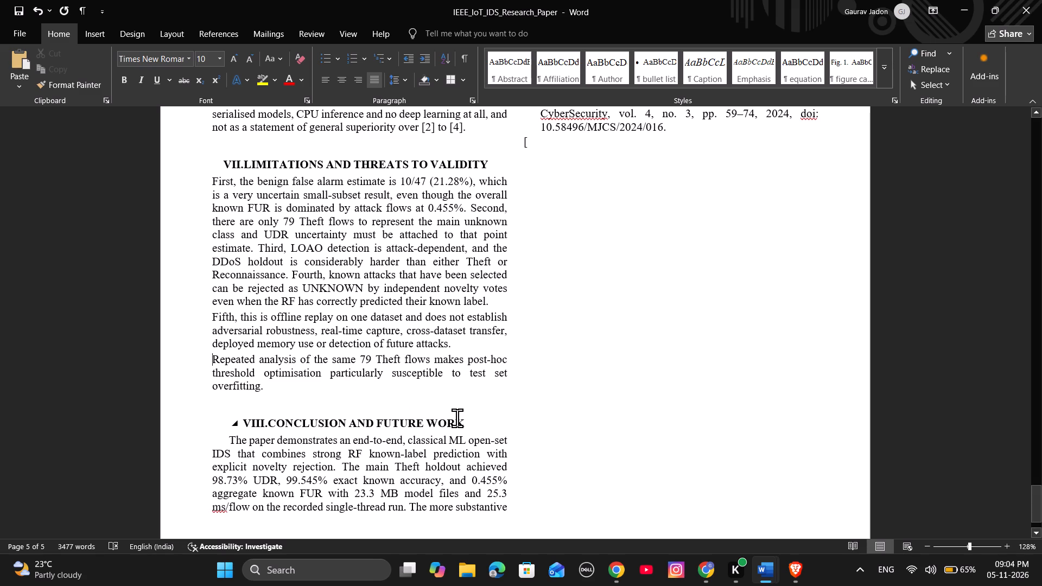
Remove the first-line indent of the "The paper demonstrates" paragraph under Conclusion and Future Work.
click(233, 438)
key(Left)
key(backslash)
key(BackSpace)
key(BackSpace)
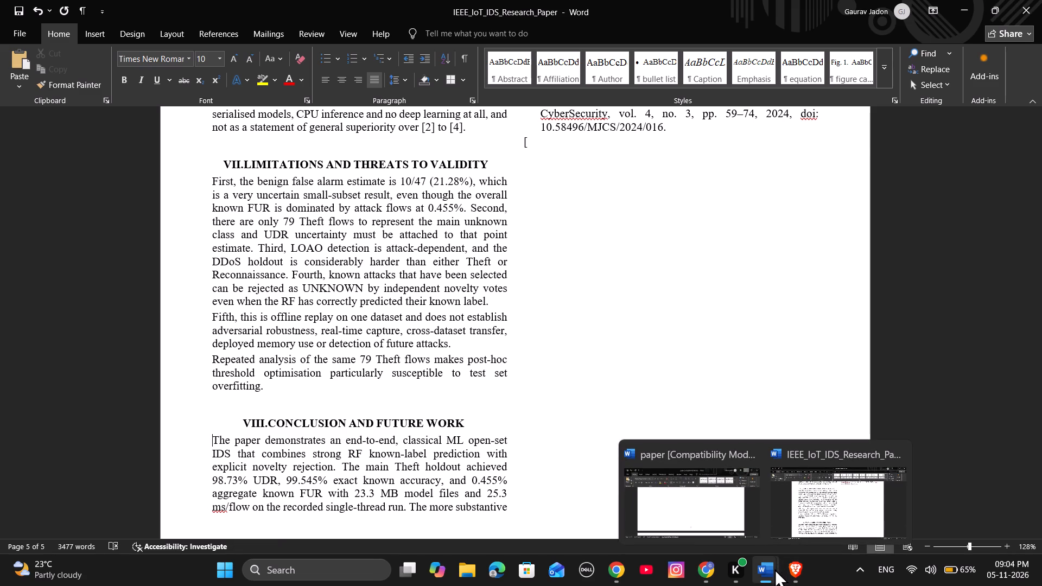
Switch to the Grammarly document in Chrome and delete the "Fifth" and "Repeated analysis" paragraphs, keeping only "The paper presents" paragraph.
click(604, 567)
scroll(557, 443, down, 1)
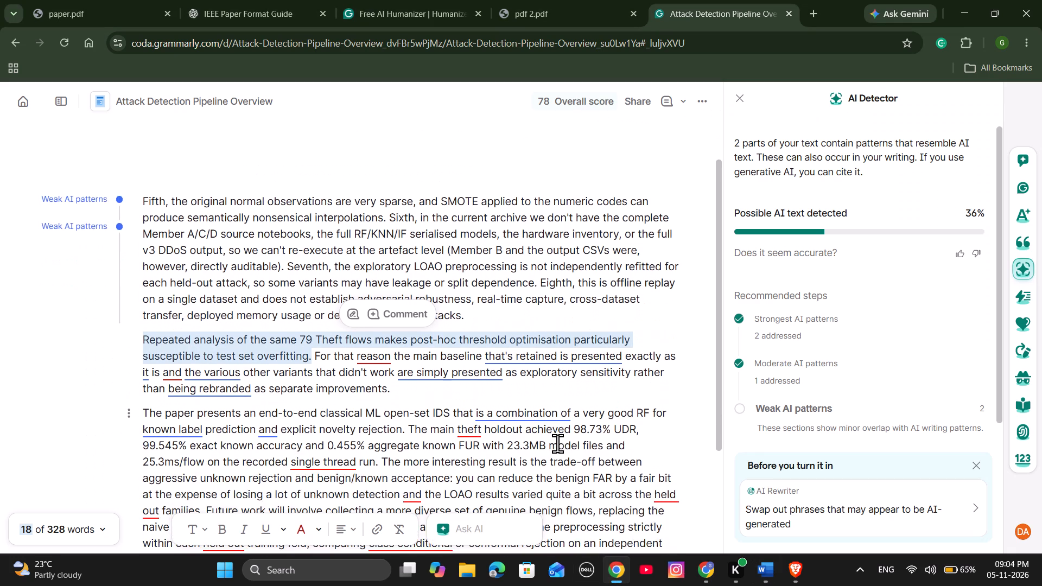
scroll(557, 443, down, 1)
click(497, 301)
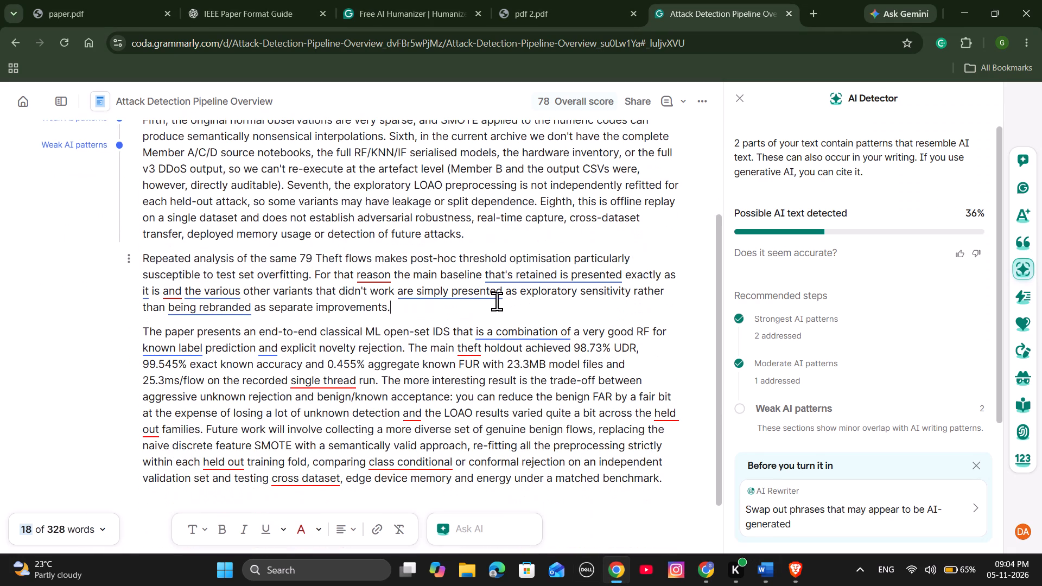
drag(491, 306, 154, 180)
key(BackSpace)
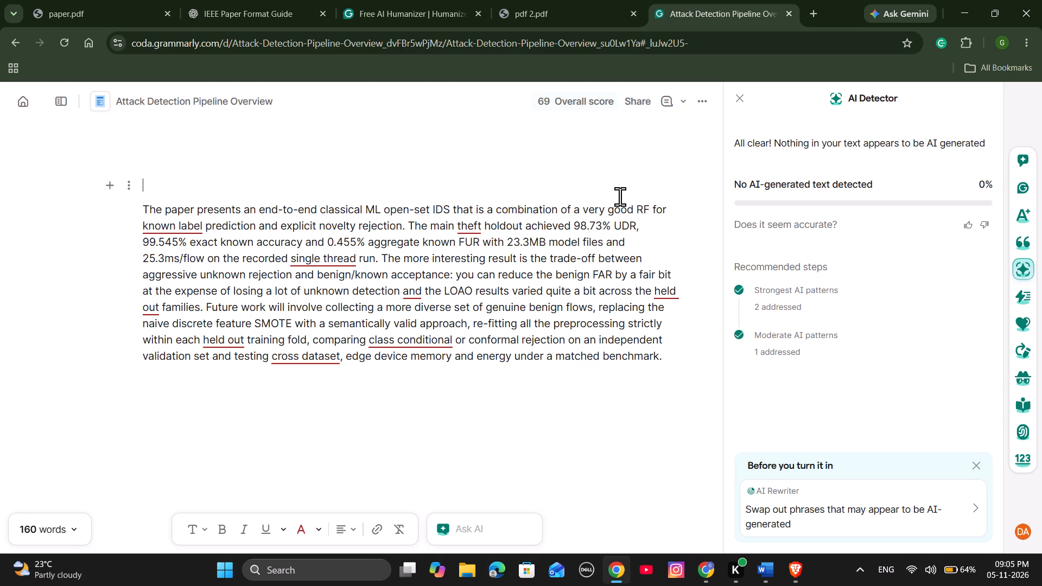
Accept the Grammarly corrections known-label, test, single-thread, the comma before "and the LOAO results", held-out training fold, class-conditional and cross-dataset in the paragraph.
click(197, 254)
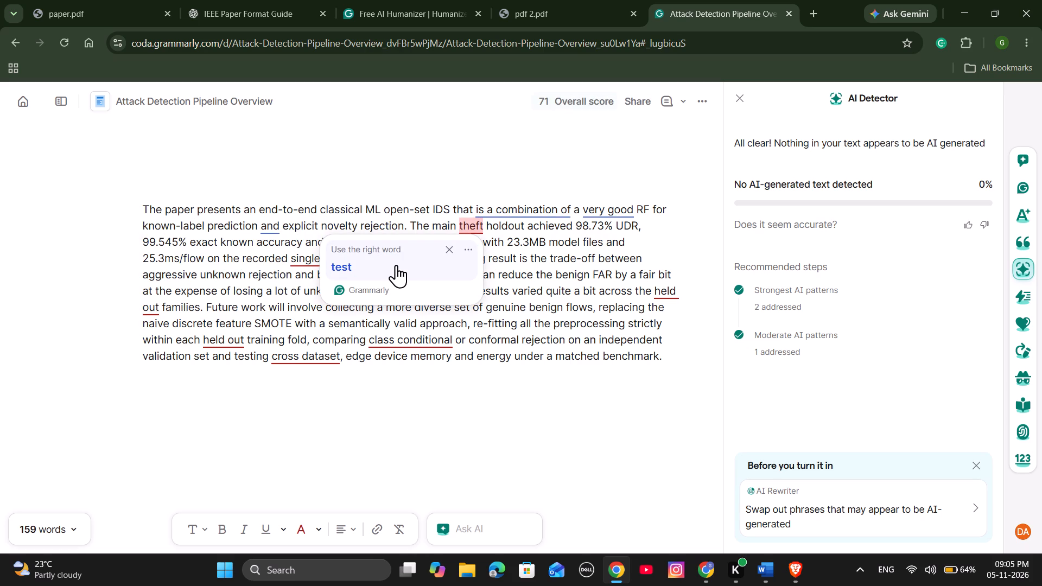
click(396, 265)
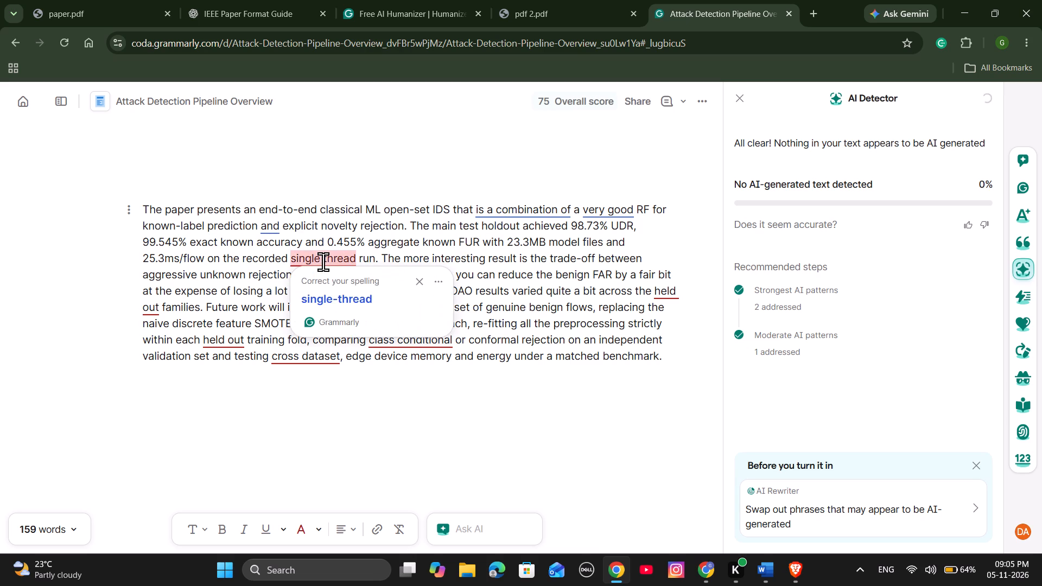
click(324, 290)
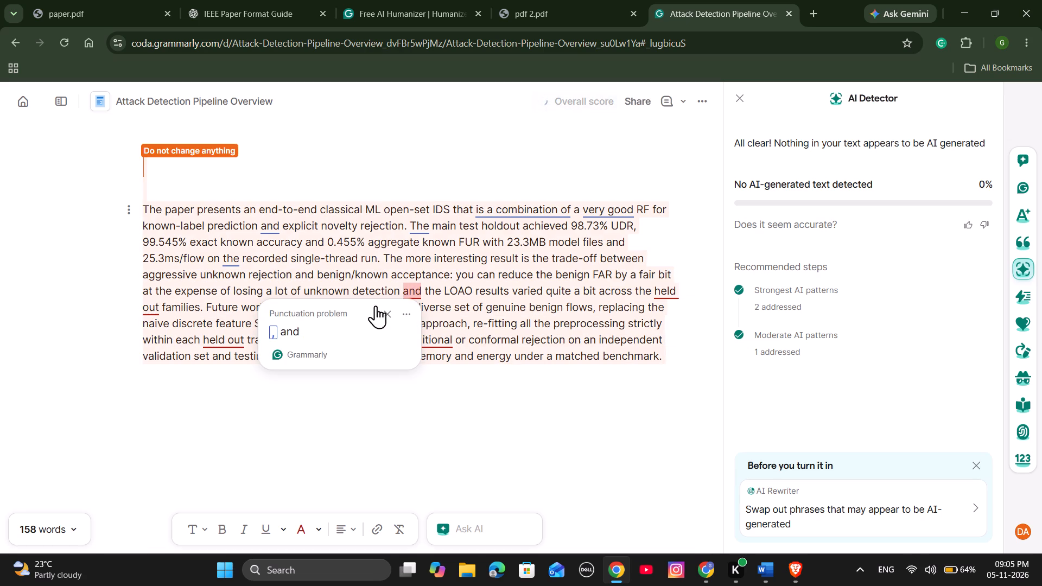
click(336, 324)
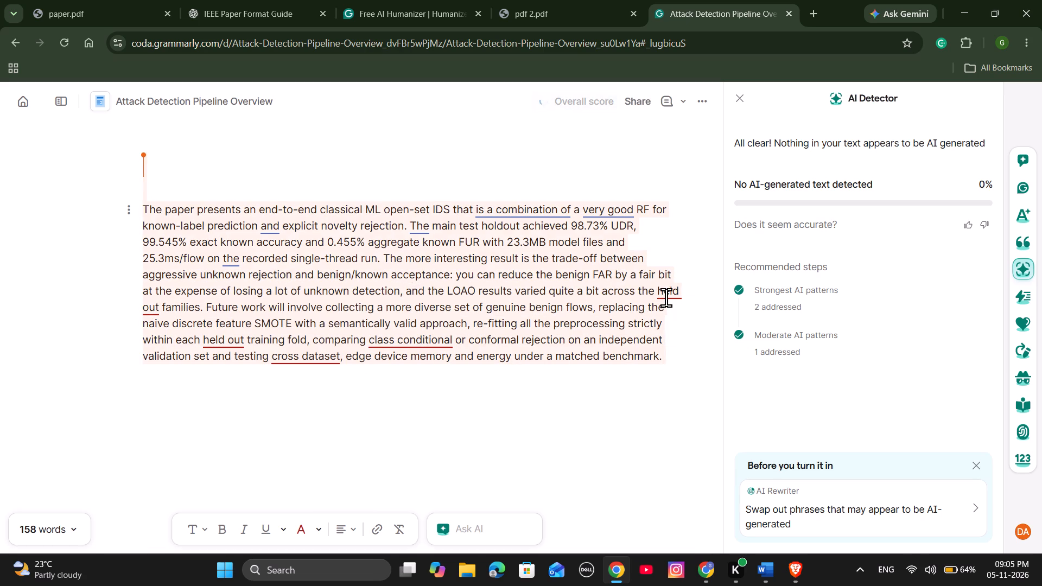
click(268, 343)
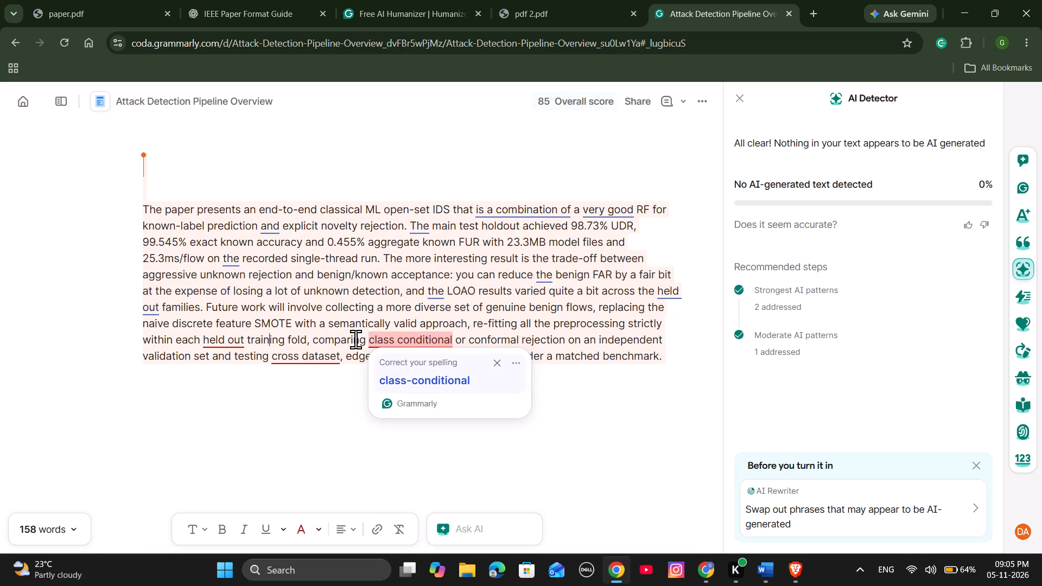
click(234, 370)
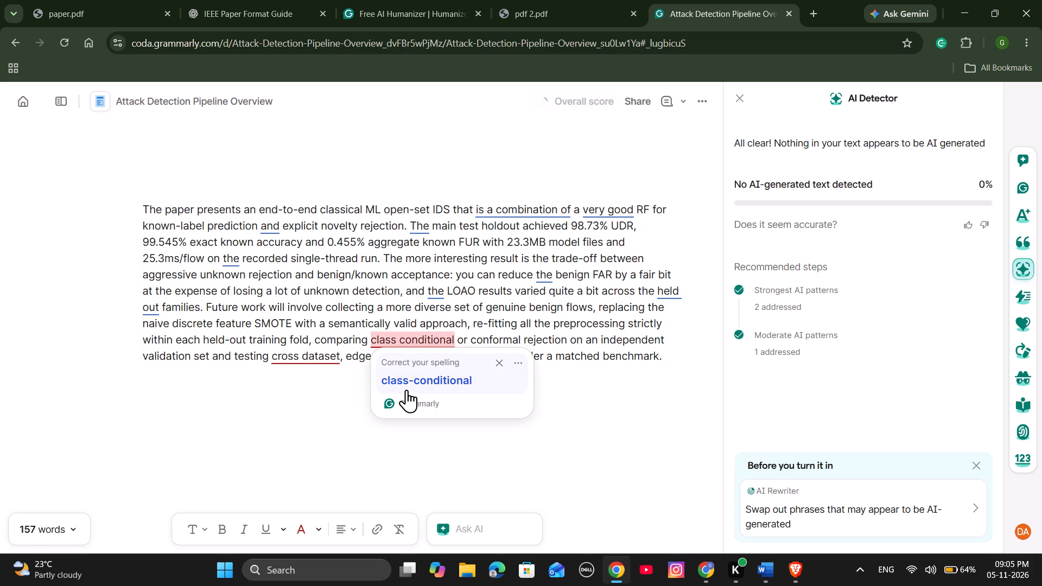
click(406, 390)
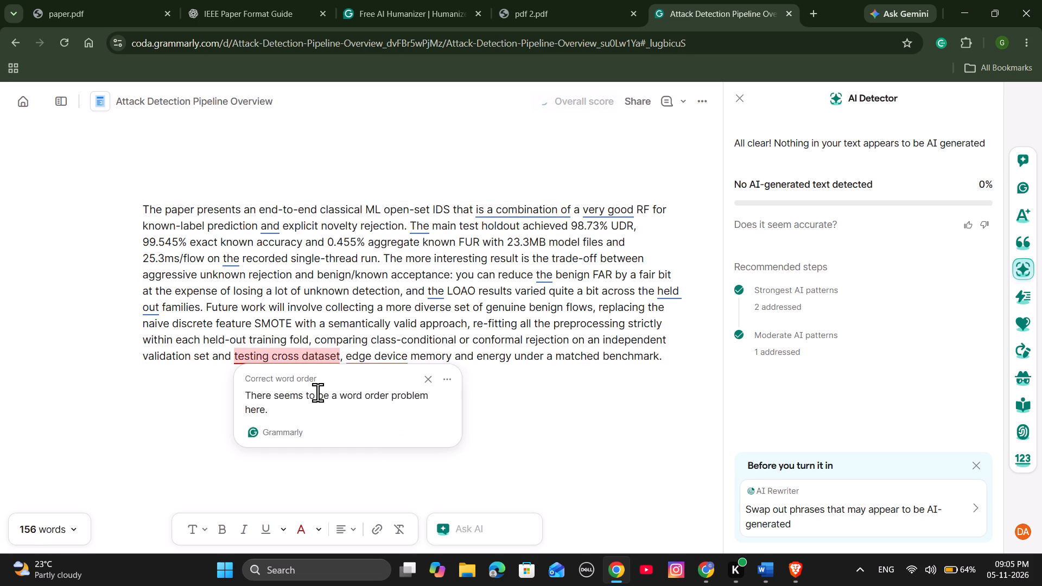
click(317, 392)
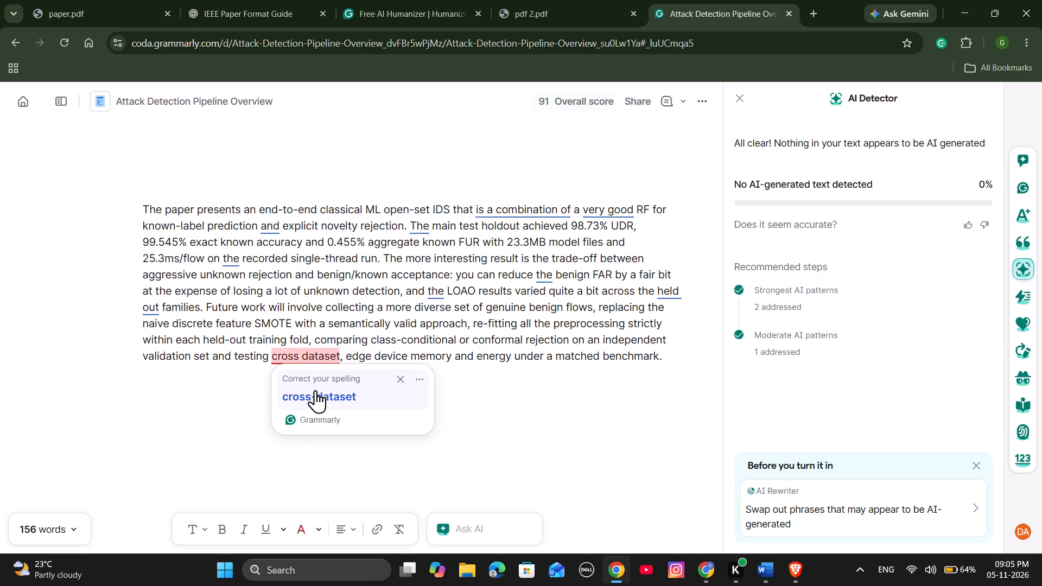
click(315, 390)
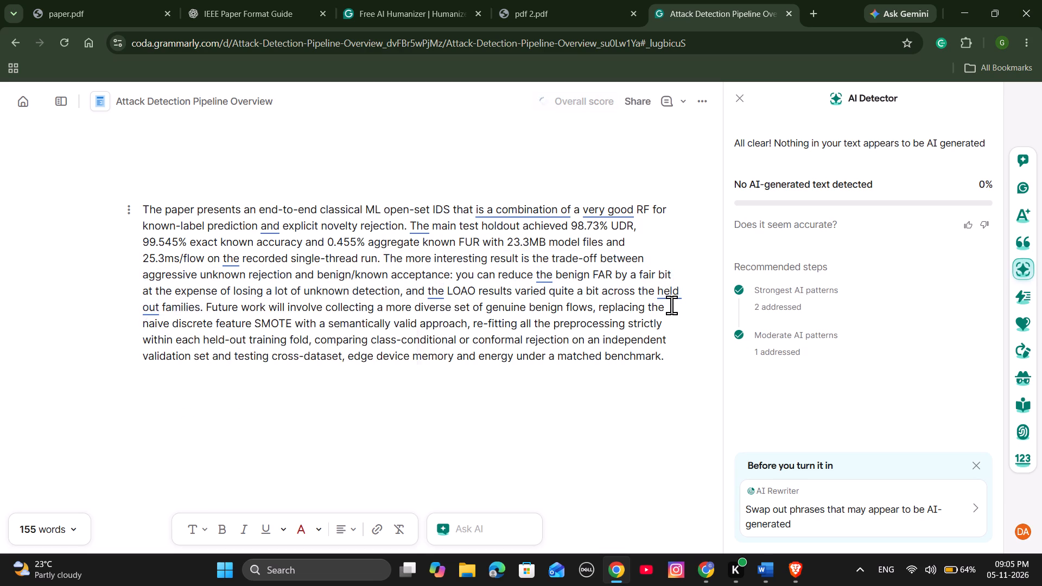
click(655, 435)
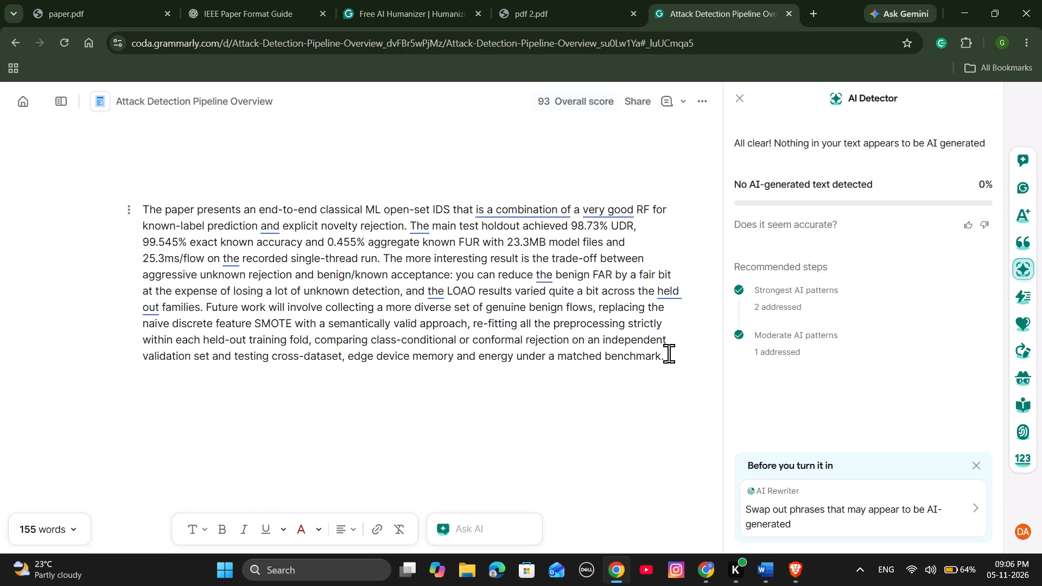
Copy the whole corrected "The paper presents" paragraph from the Grammarly document.
drag(669, 353, 135, 190)
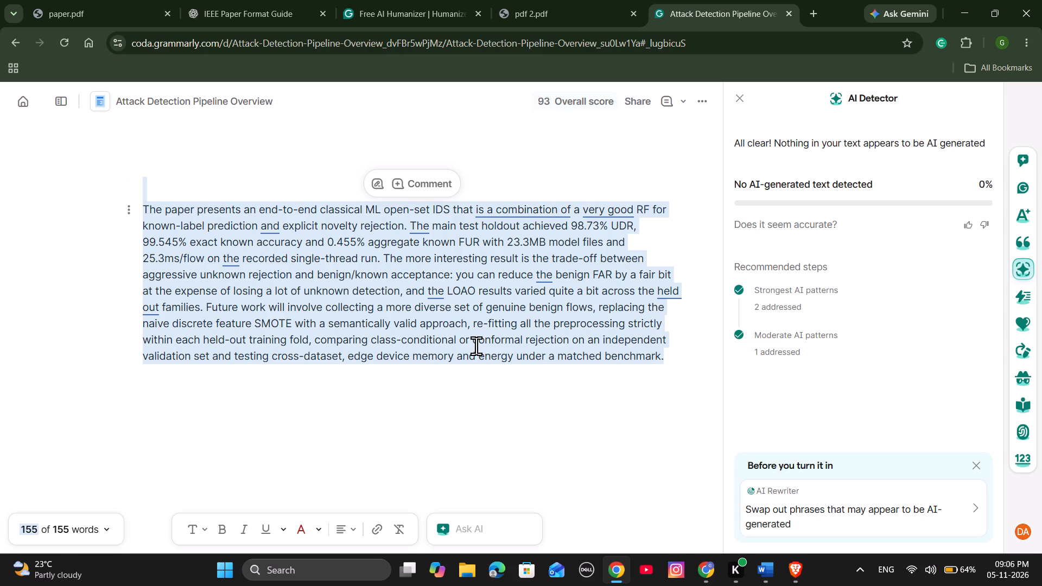
key(ctrl+c)
Switch to IEEE_IoT_IDS_Research_Paper in Word and delete the old "The paper demonstrates" paragraph under Conclusion and Future Work.
click(821, 495)
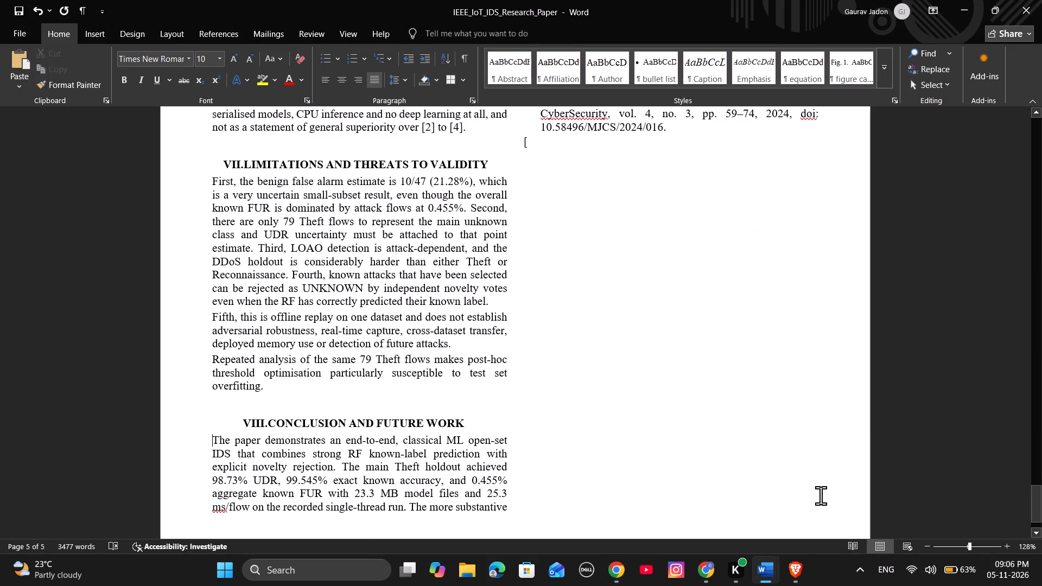
scroll(821, 495, up, 1)
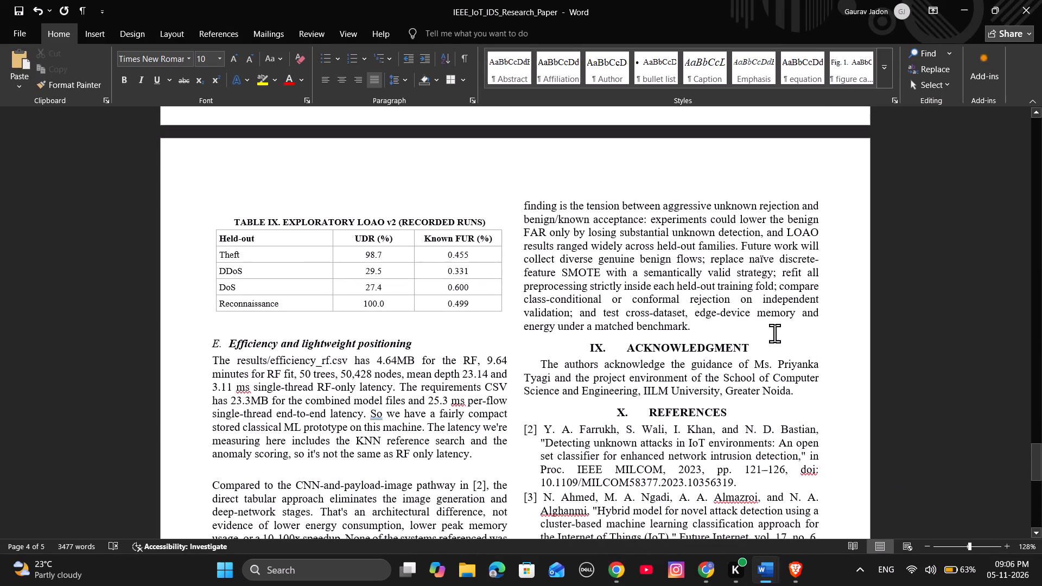
drag(774, 326, 739, 323)
drag(739, 323, 720, 321)
click(720, 321)
drag(720, 321, 690, 319)
drag(690, 319, 523, 204)
scroll(523, 204, down, 1)
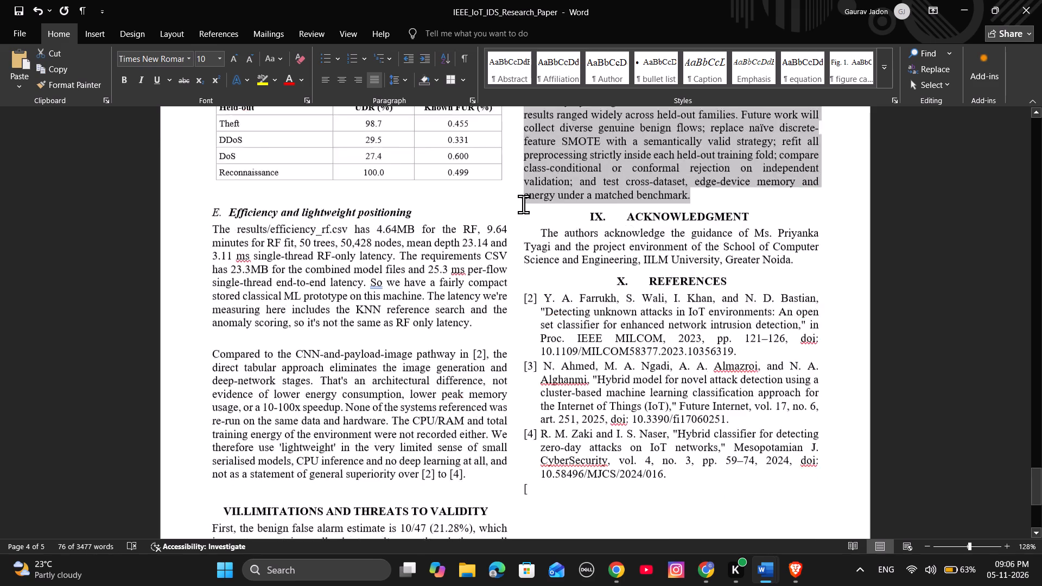
scroll(523, 204, down, 1)
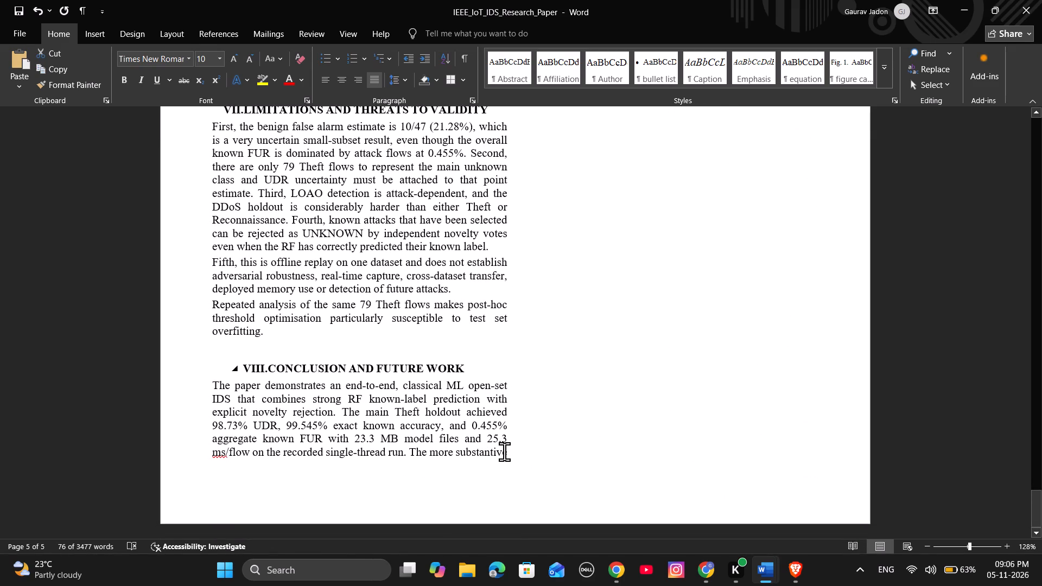
ctrl+drag(509, 451, 285, 429)
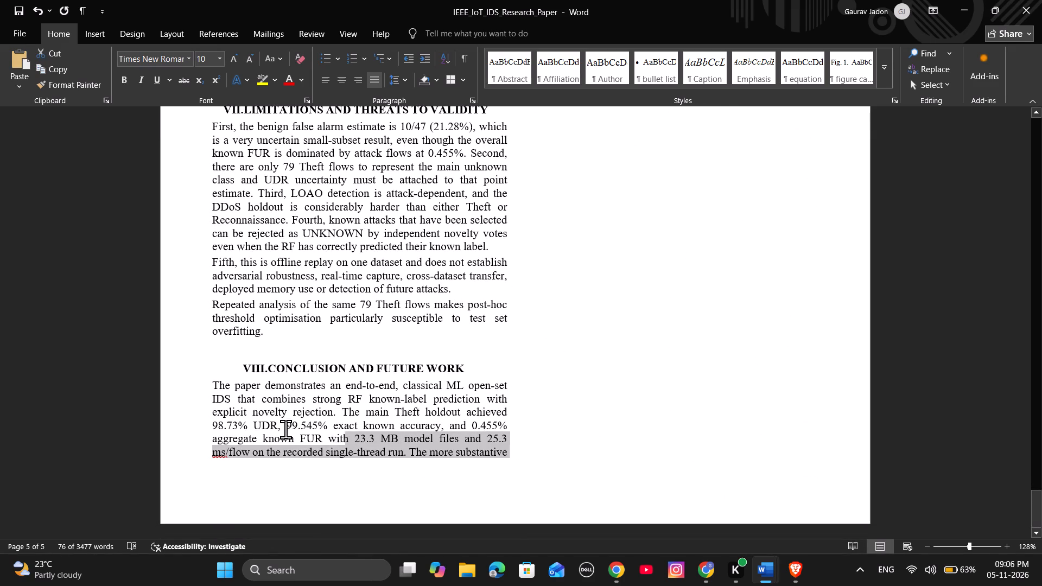
ctrl+drag(285, 429, 203, 392)
key(BackSpace)
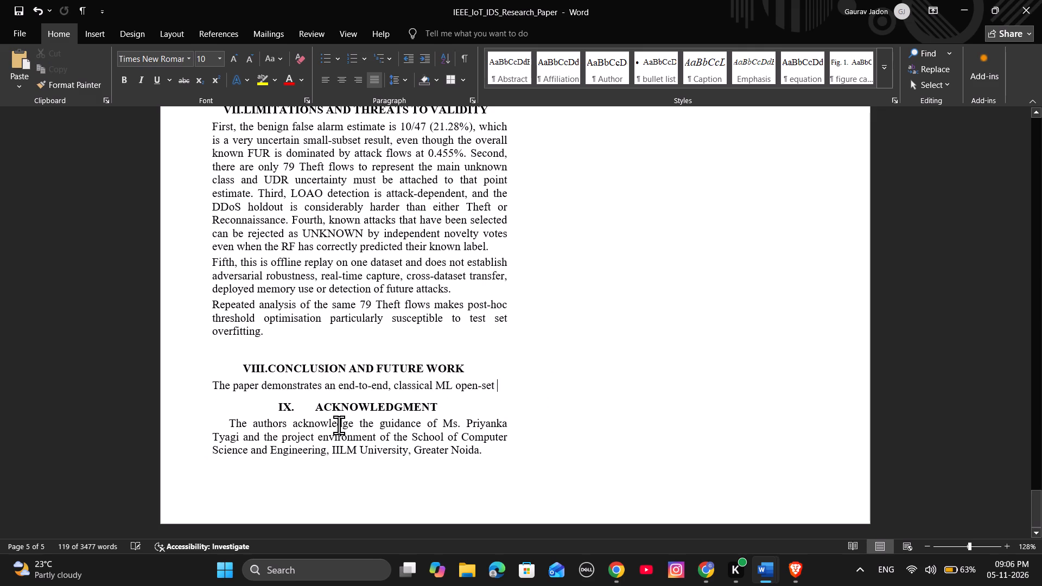
key(BackSpace)
key(BackSpace)
key(BackSpace)
key(BackSpace)
key(BackSpace)
key(BackSpace)
key(BackSpace)
key(BackSpace)
key(BackSpace)
key(BackSpace)
key(BackSpace)
key(BackSpace)
key(BackSpace)
key(BackSpace)
key(BackSpace)
key(BackSpace)
key(BackSpace)
key(BackSpace)
key(BackSpace)
key(BackSpace)
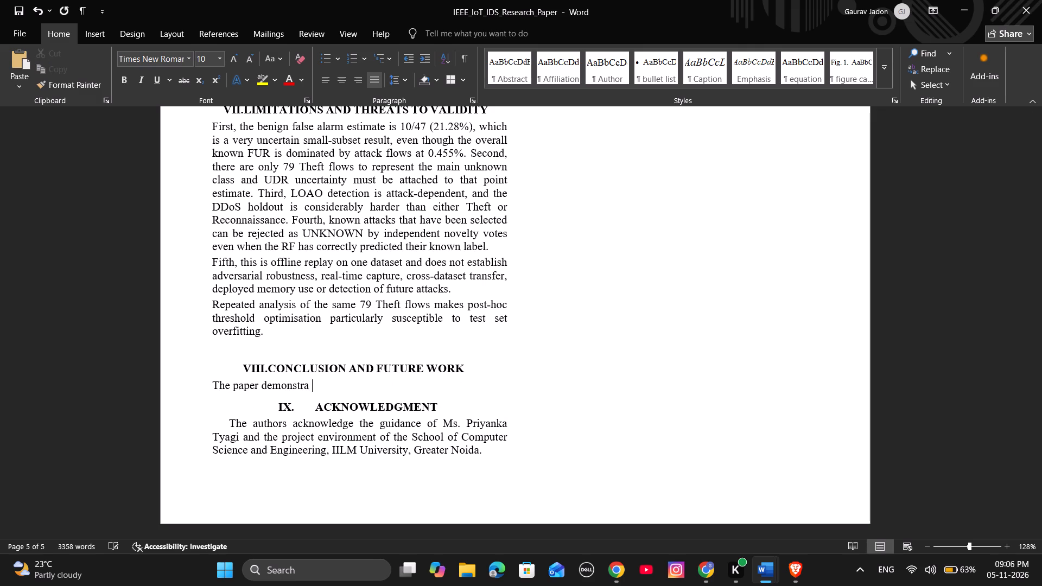
key(BackSpace)
Paste the copied paragraph under Conclusion and Future Work and remove the leftover "The", the extra line break and the first-line indent before it.
key(ctrl+v)
scroll(474, 413, down, 1)
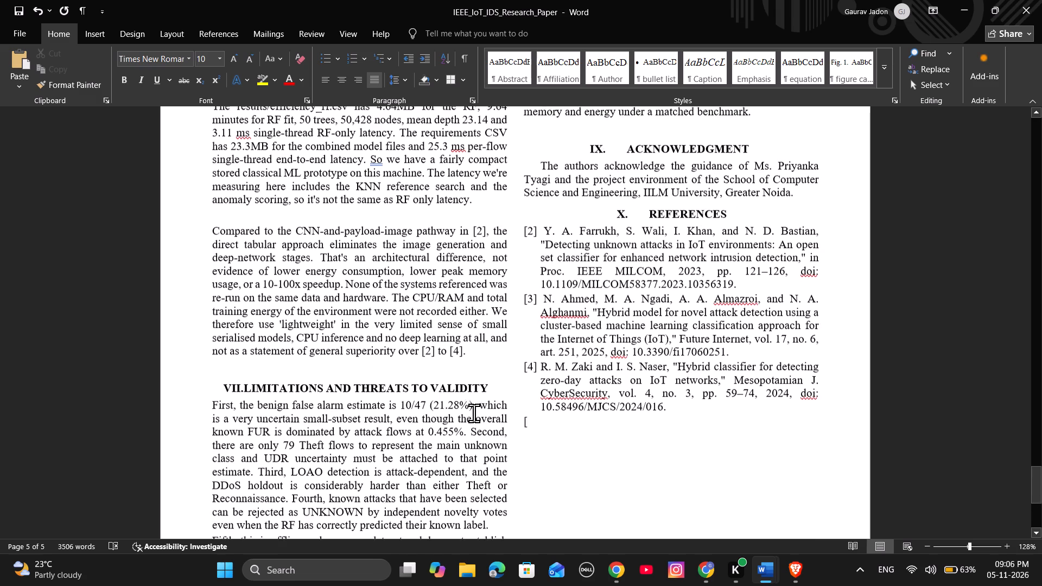
scroll(474, 413, down, 2)
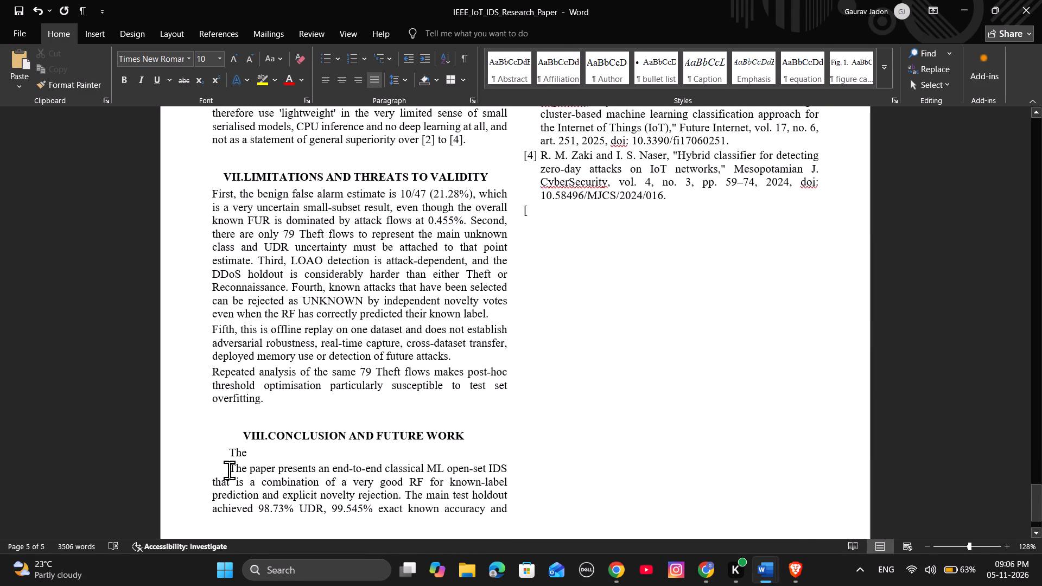
click(229, 470)
key(BackSpace)
key(BackSpace)
key(BackSpace)
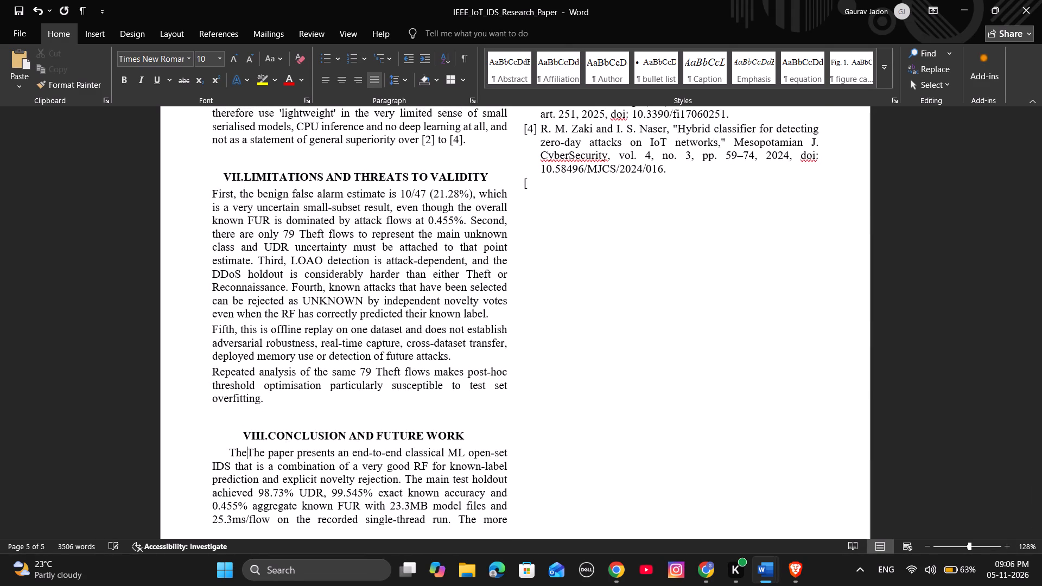
key(BackSpace)
key(BackSpace)
key(BackSpace)
key(BackSpace)
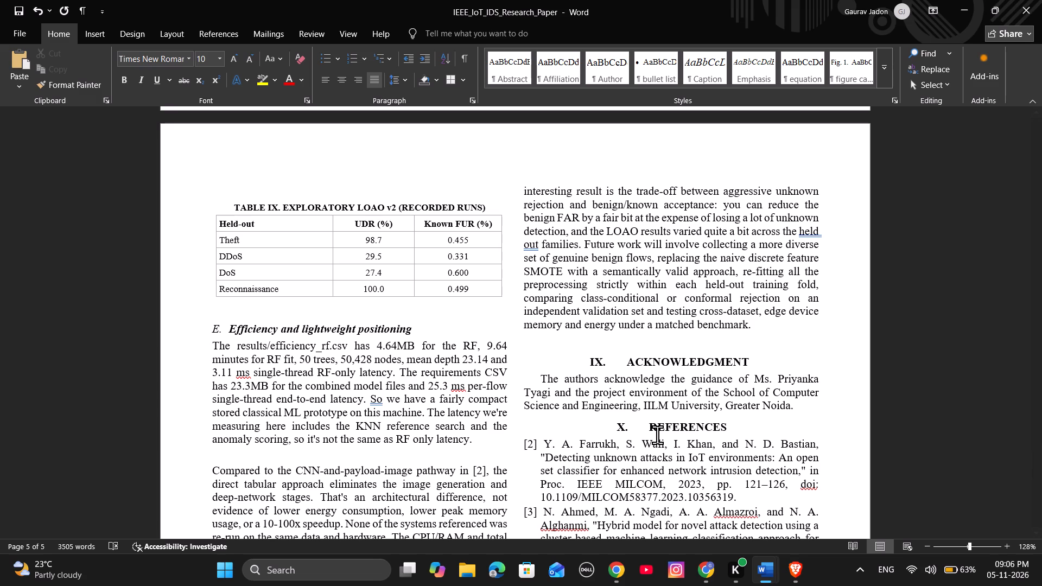
Delete the Acknowledgment heading together with its paragraph before the References section.
click(838, 402)
drag(838, 402, 566, 361)
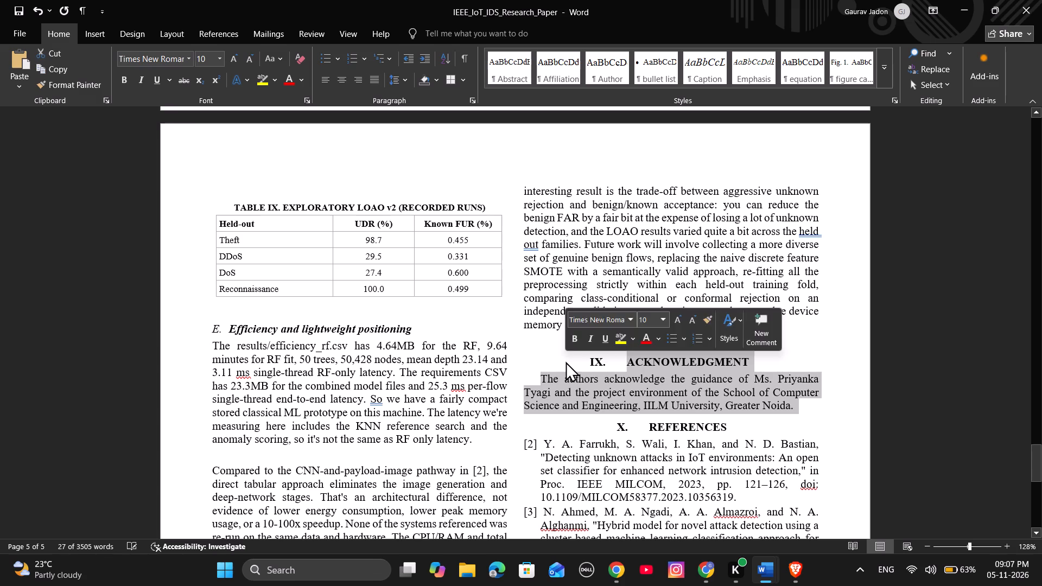
key(BackSpace)
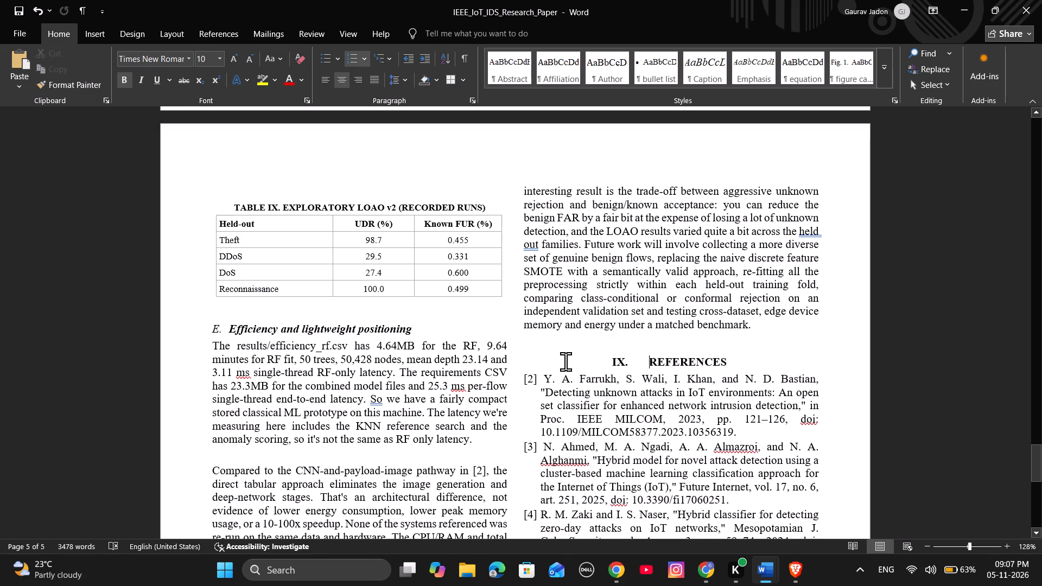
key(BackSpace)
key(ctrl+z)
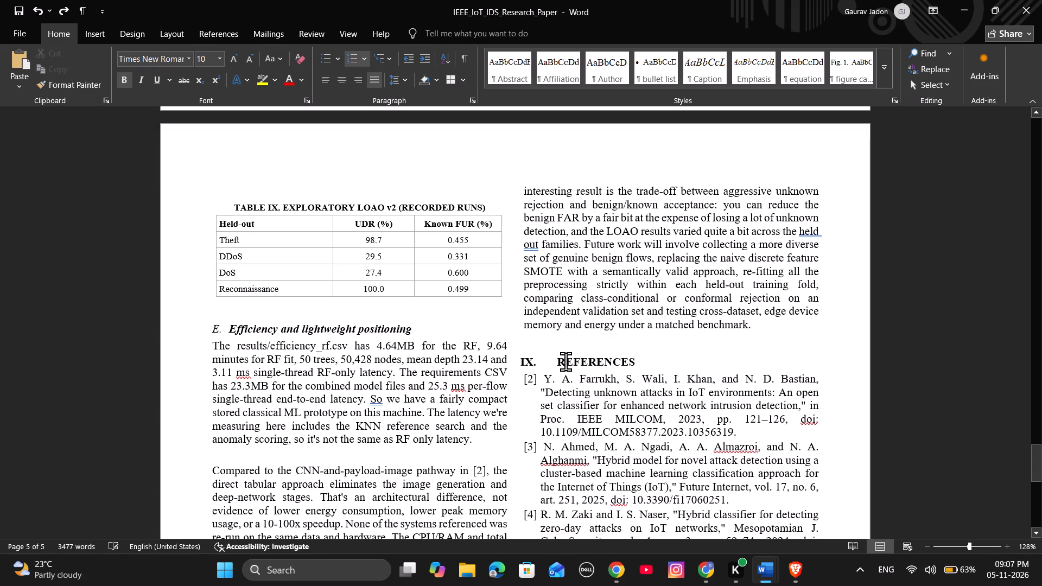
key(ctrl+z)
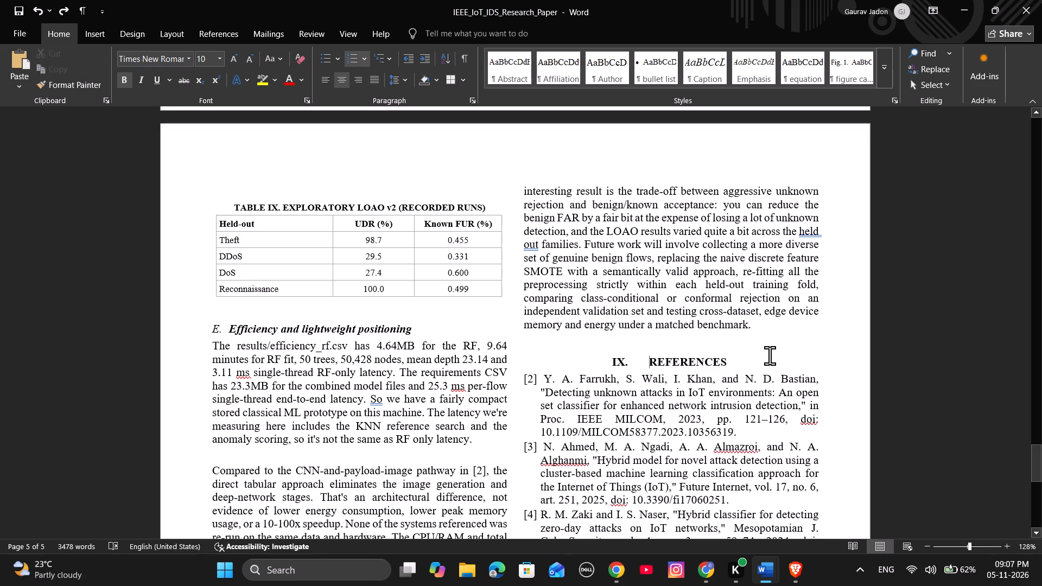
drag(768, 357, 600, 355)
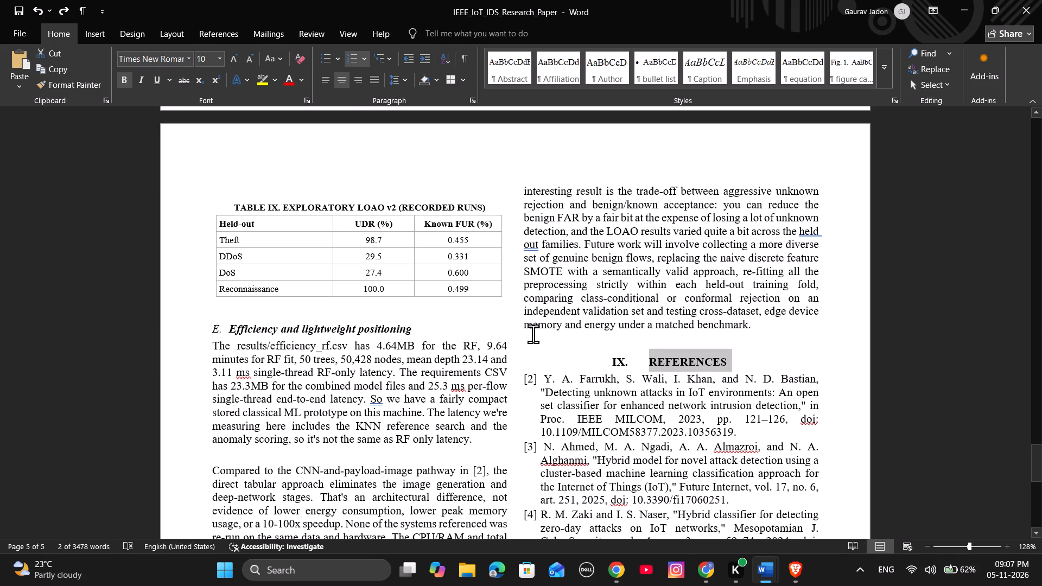
Renumber the three entries in the References section in order as [1], [2] and [3].
click(533, 375)
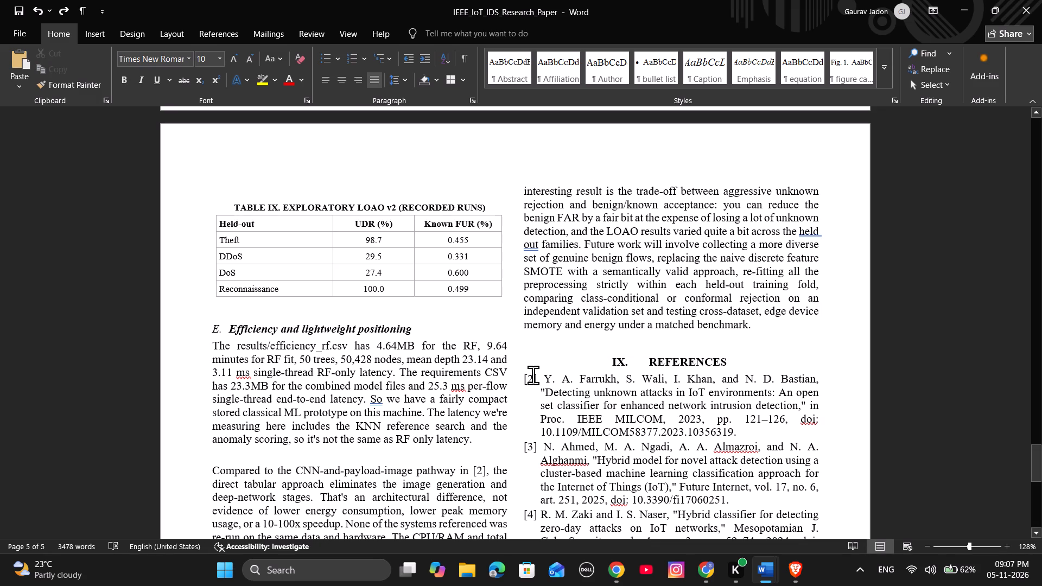
key(BackSpace)
key(1)
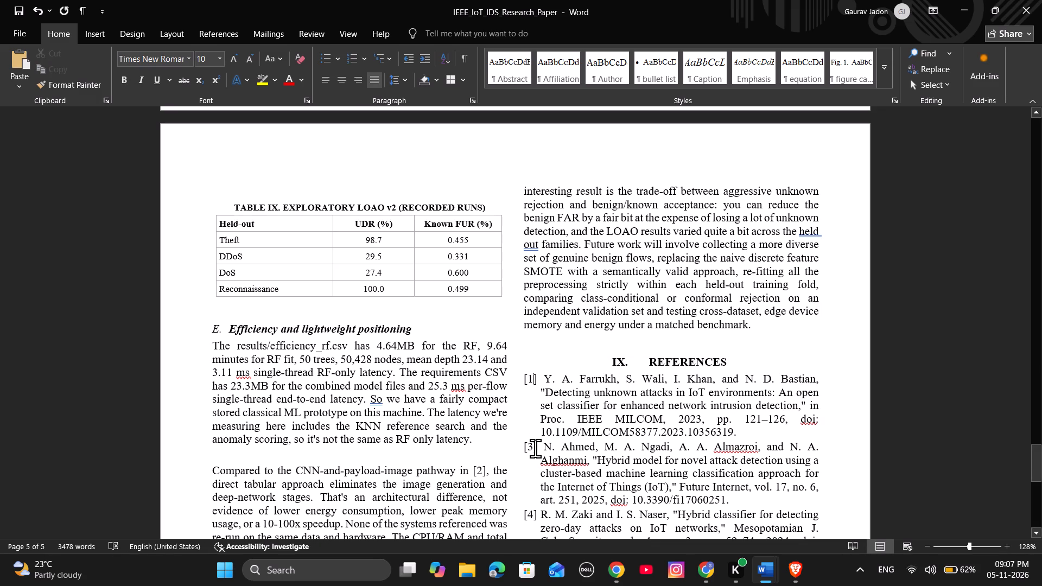
click(535, 448)
key(BackSpace)
key(2)
scroll(610, 496, down, 1)
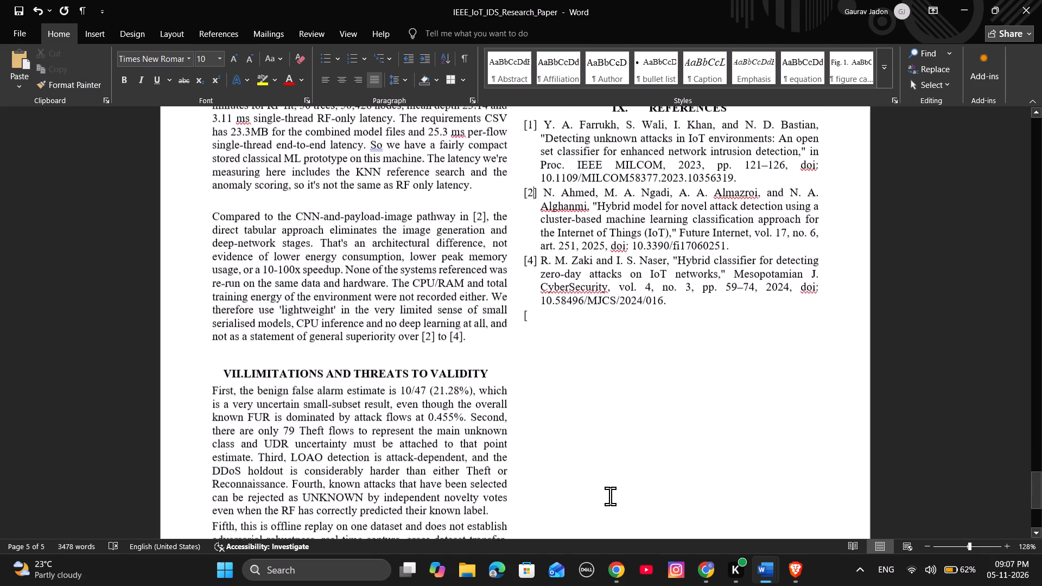
scroll(610, 496, down, 1)
click(533, 171)
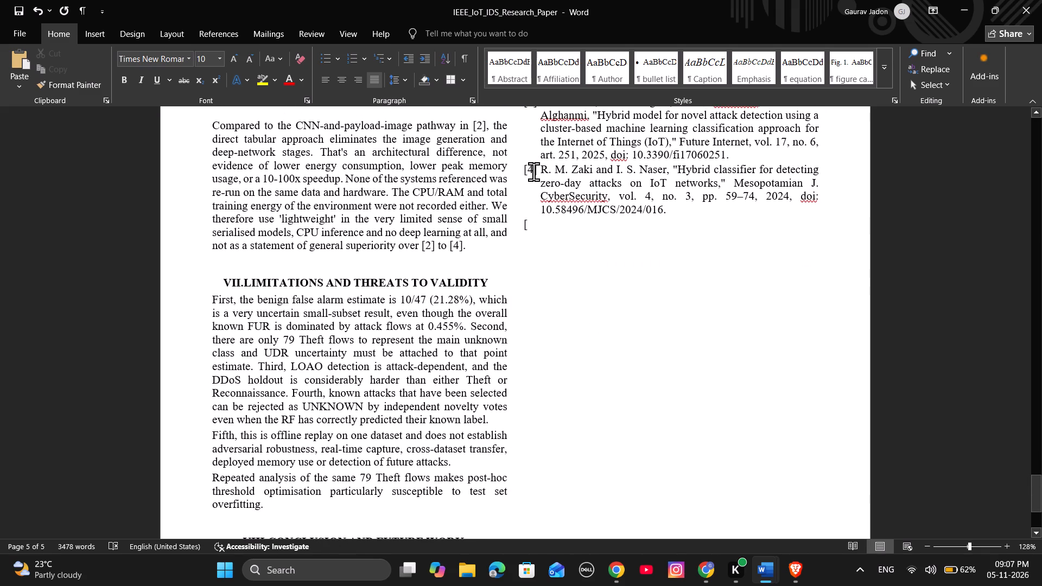
key(BackSpace)
key(2)
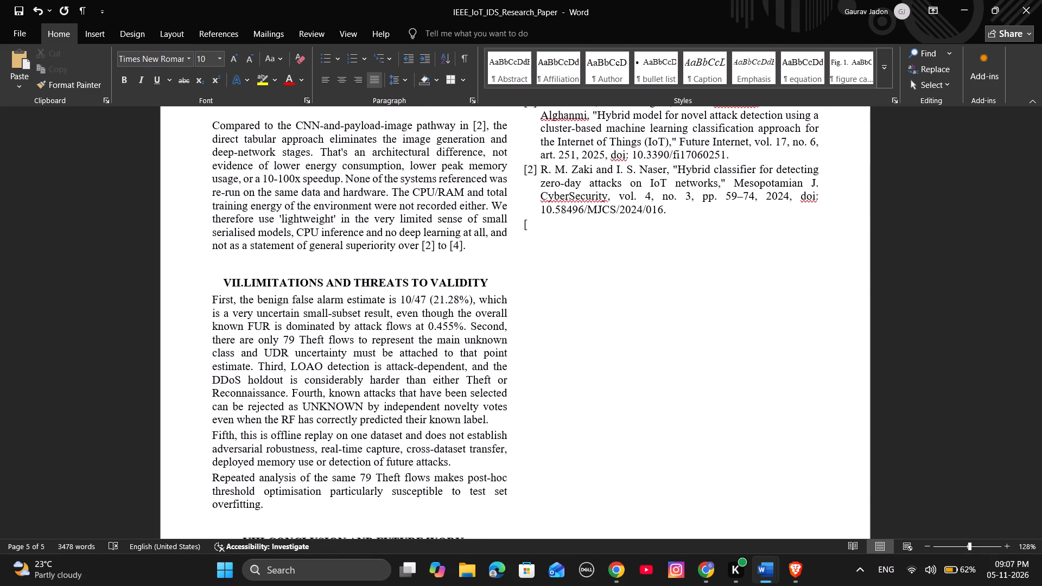
key(BackSpace)
key(3)
Delete the stray opening bracket on the line after the last reference.
click(526, 226)
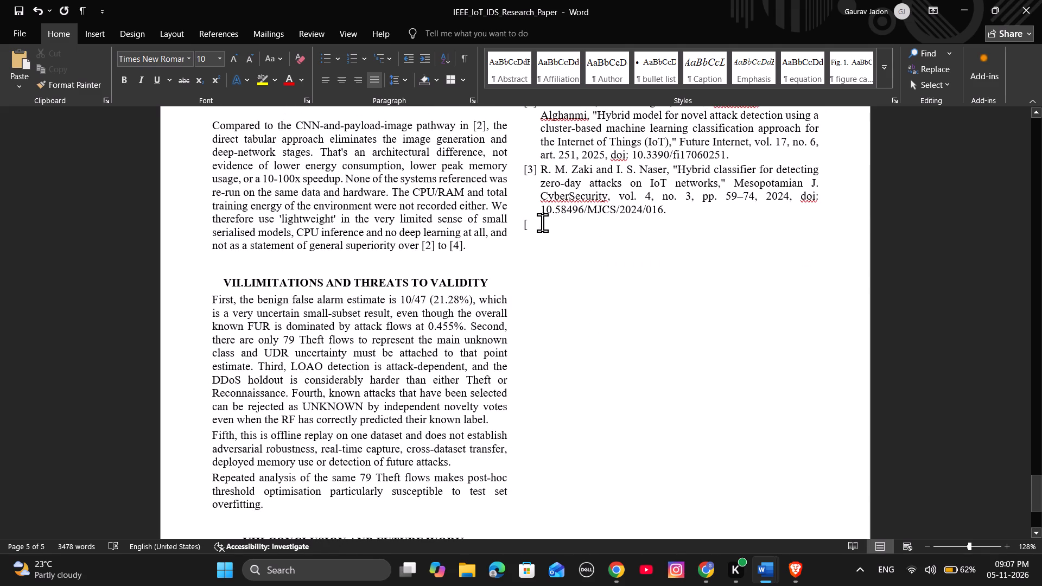
key(BackSpace)
Change the citation range ending the "Compared to the CNN-and-payload-image pathway" paragraph to [1] to [3].
click(436, 247)
key(Left)
key(BackSpace)
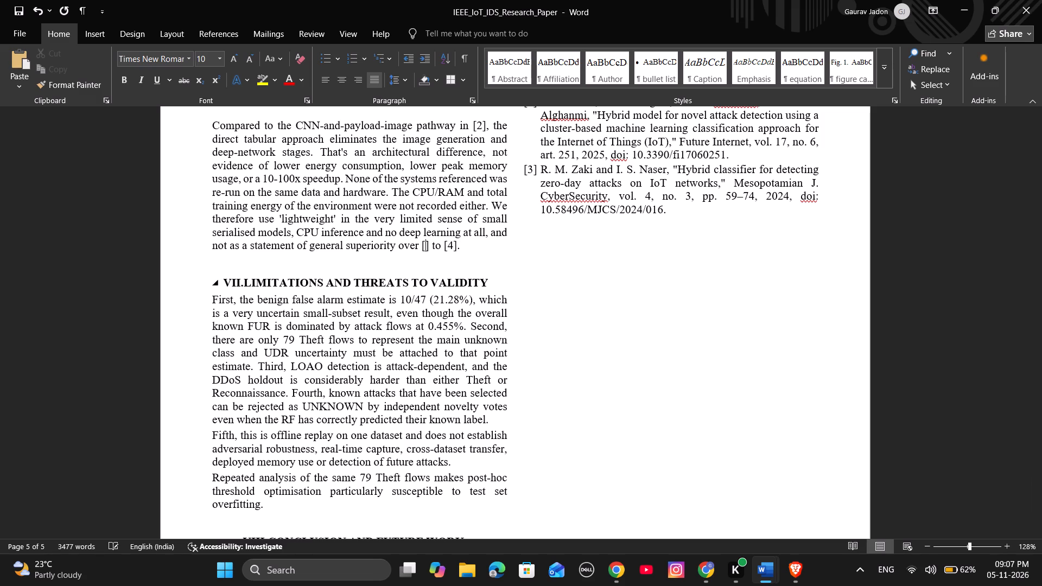
key(1)
click(458, 248)
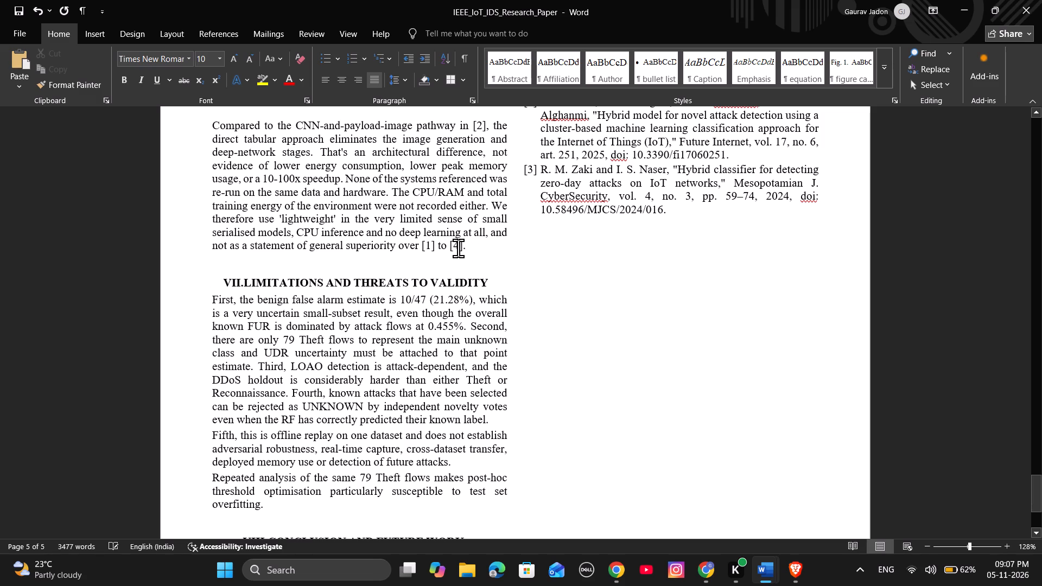
key(BackSpace)
key(3)
Review the paper from the References section back through the LOAO, threshold sensitivity and novelty ablation sections to Table VI.
scroll(346, 262, up, 1)
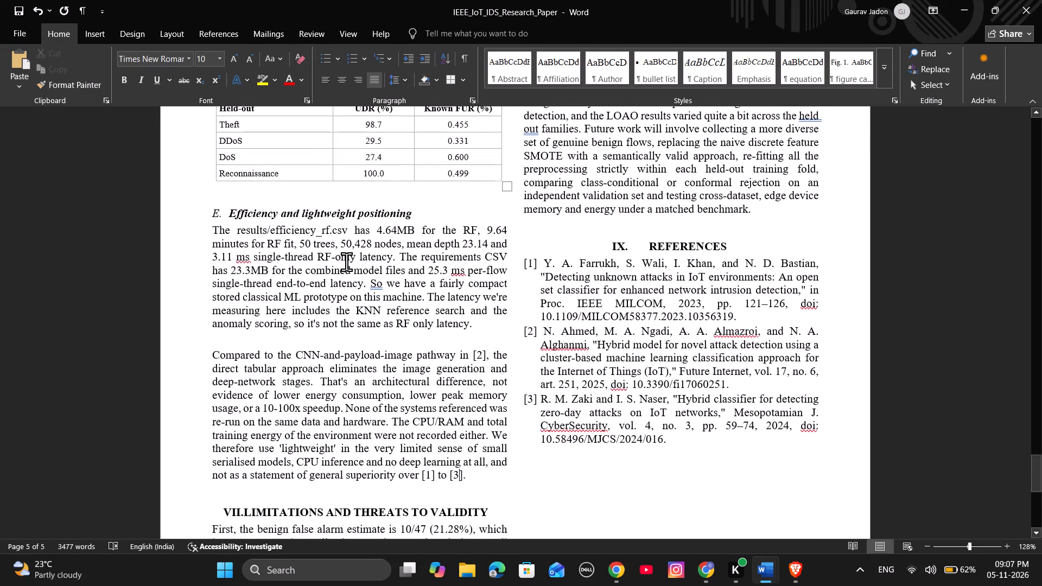
scroll(346, 262, up, 3)
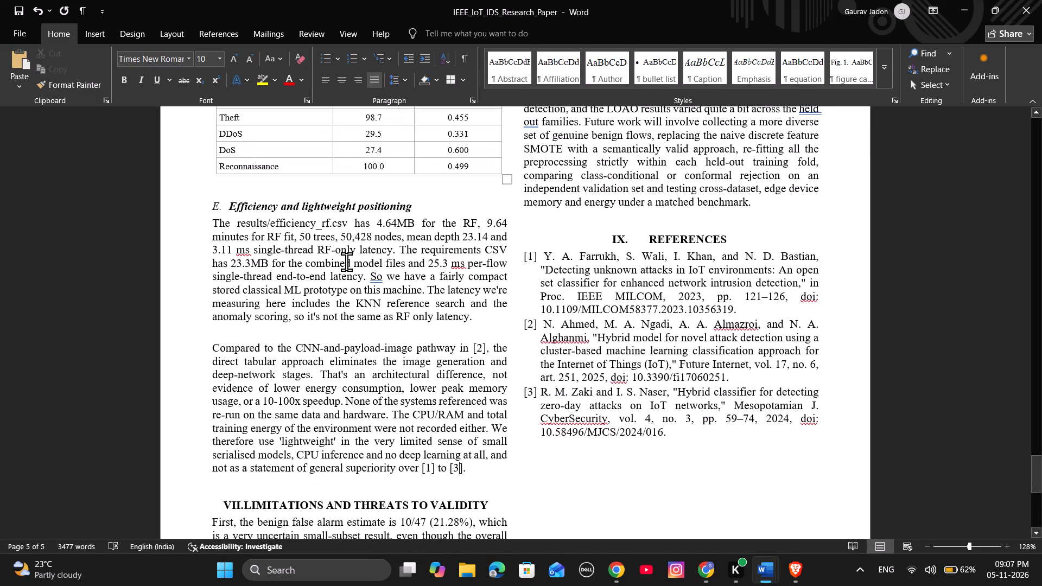
scroll(346, 262, up, 2)
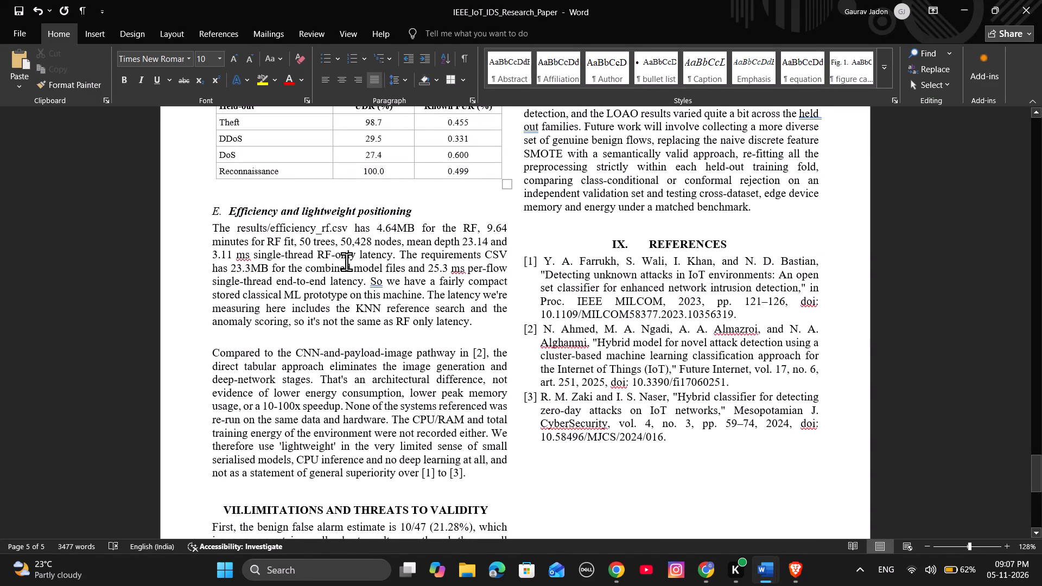
scroll(346, 262, up, 6)
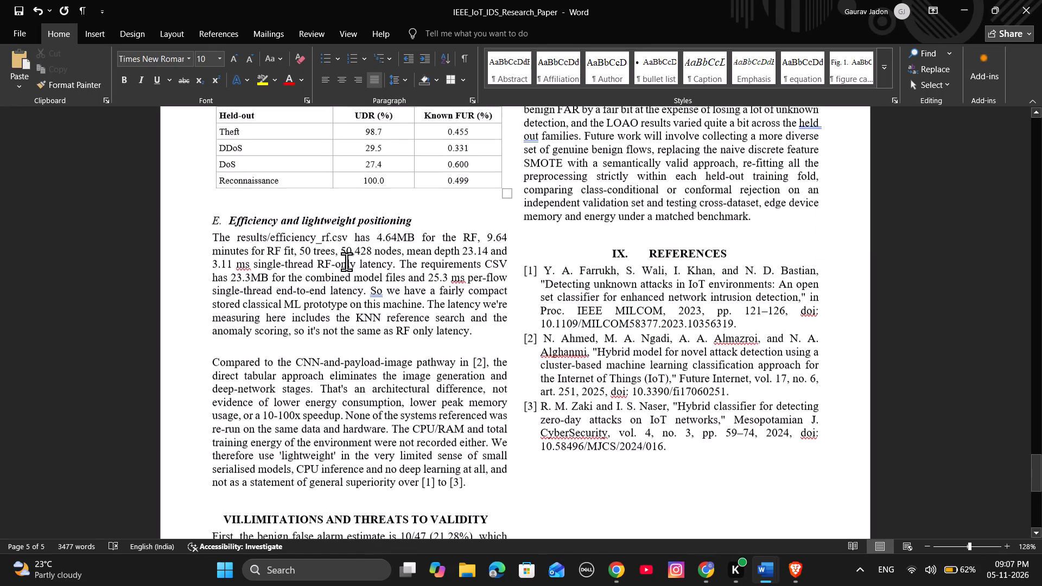
scroll(346, 262, up, 2)
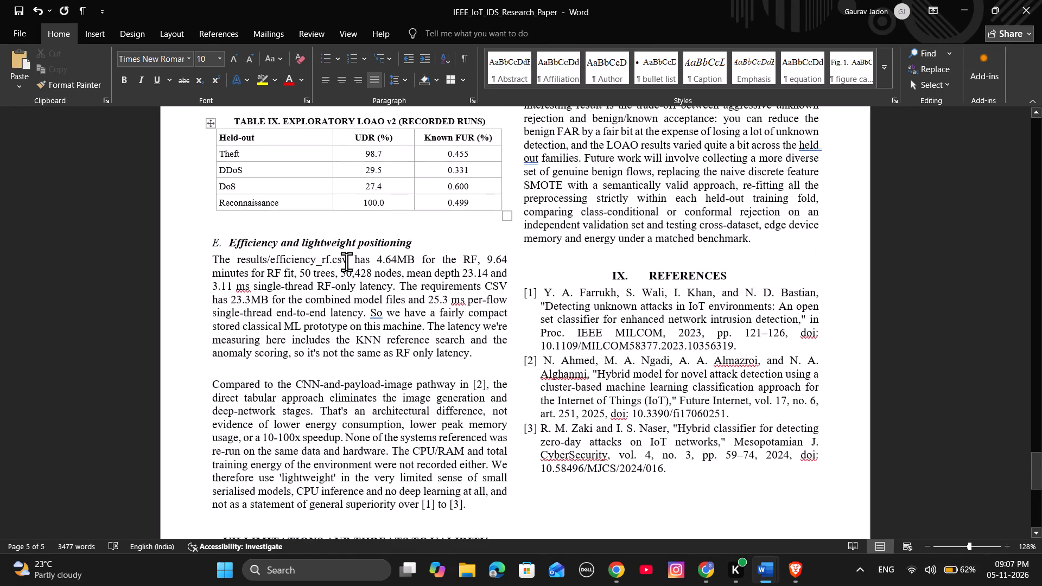
scroll(346, 262, up, 1)
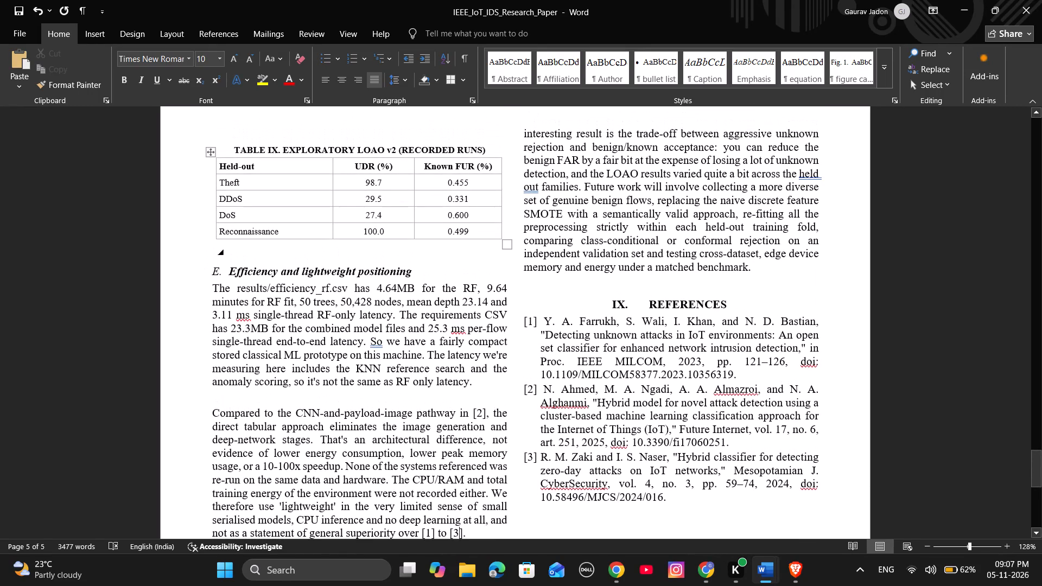
scroll(346, 262, up, 2)
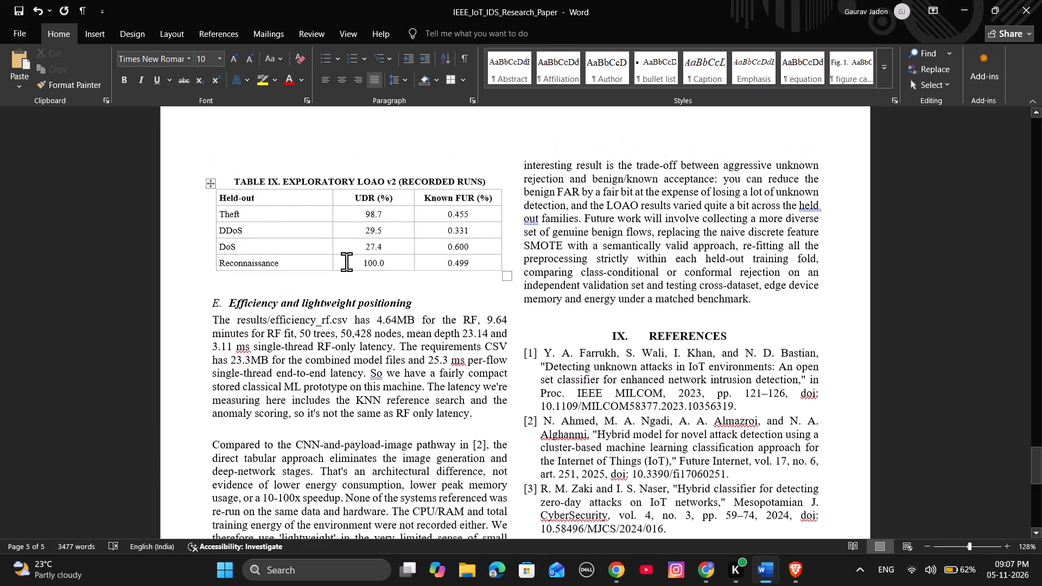
scroll(346, 262, up, 1)
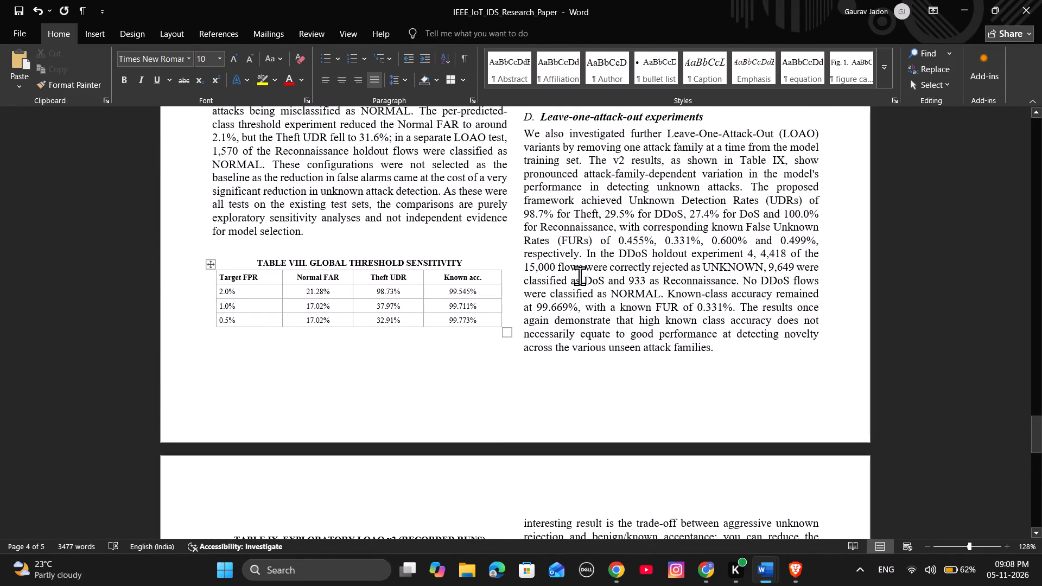
scroll(580, 277, up, 1)
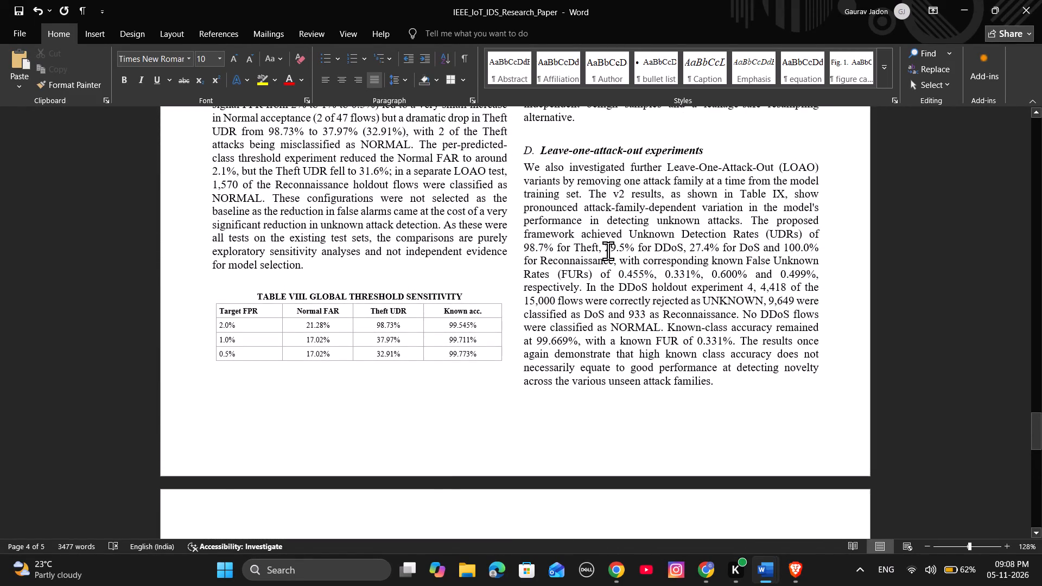
scroll(608, 251, down, 1)
click(608, 251)
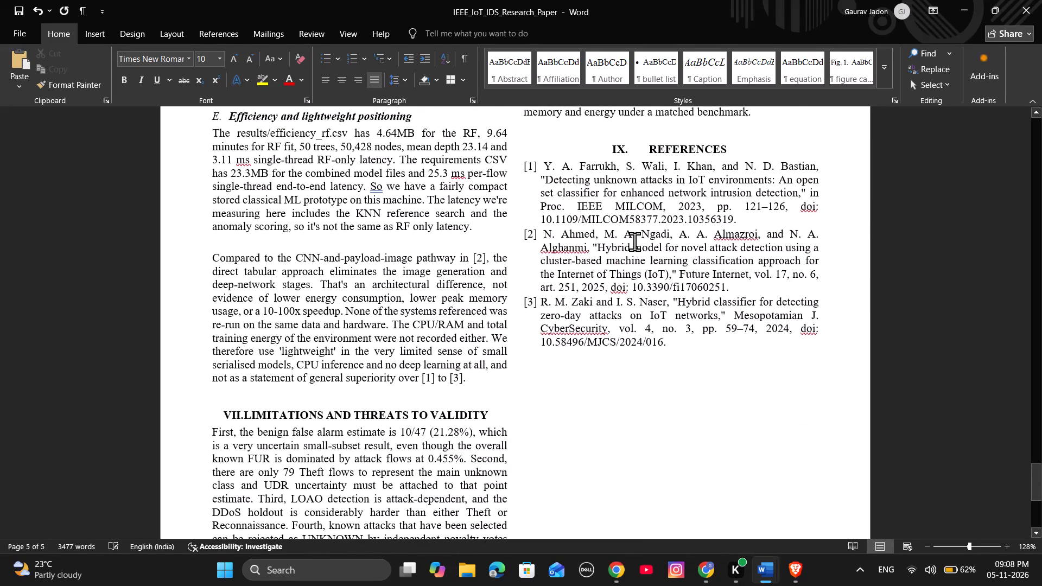
scroll(634, 241, right, 1)
click(659, 144)
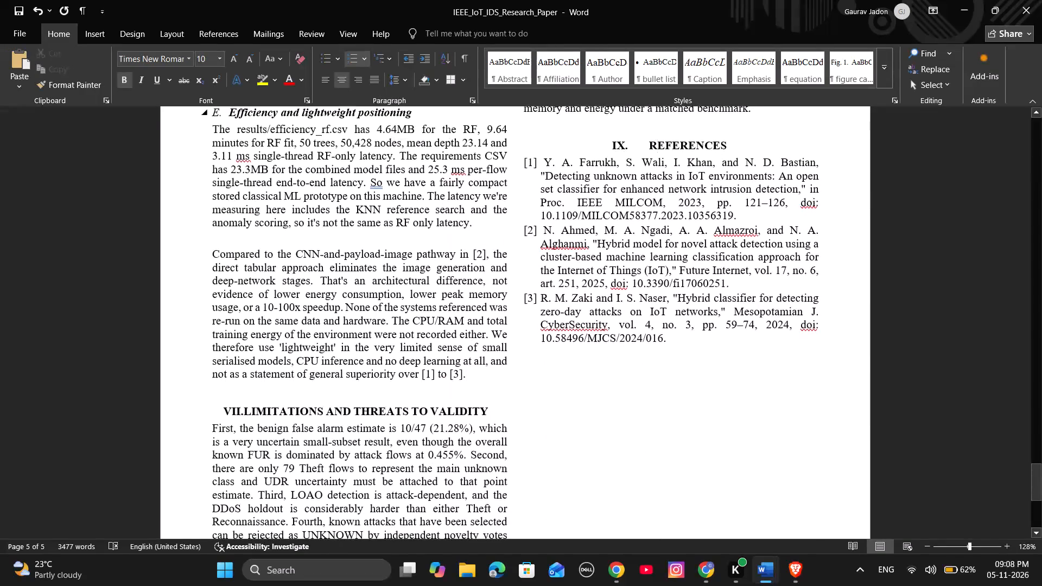
click(374, 114)
click(392, 410)
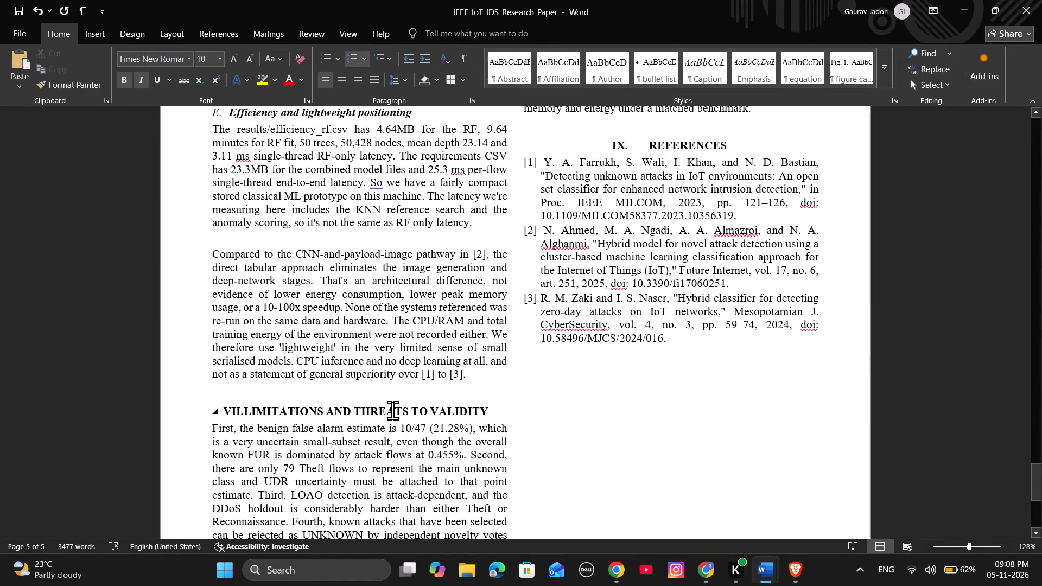
scroll(535, 274, up, 1)
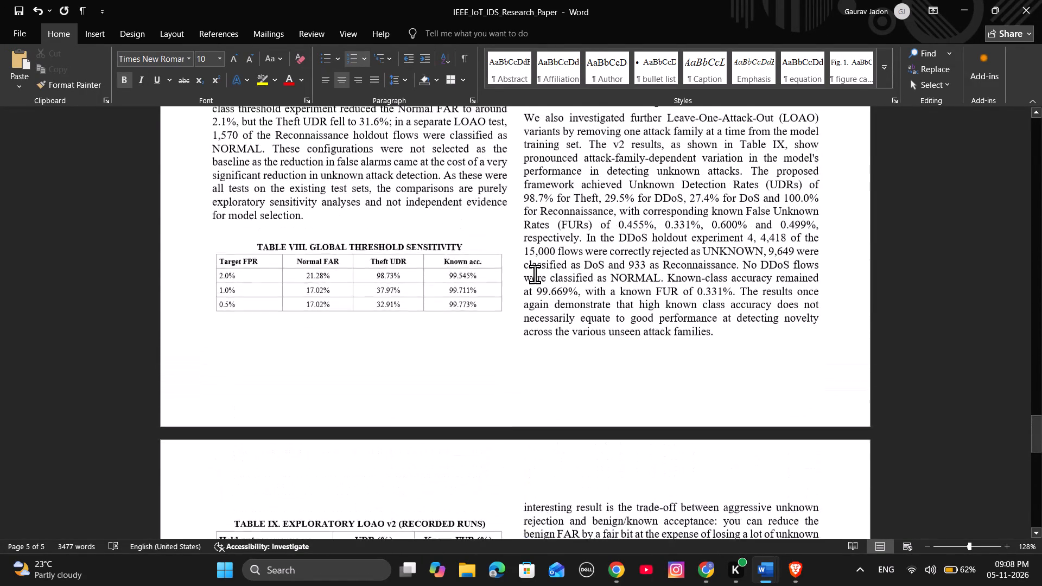
scroll(535, 274, up, 1)
scroll(427, 176, up, 1)
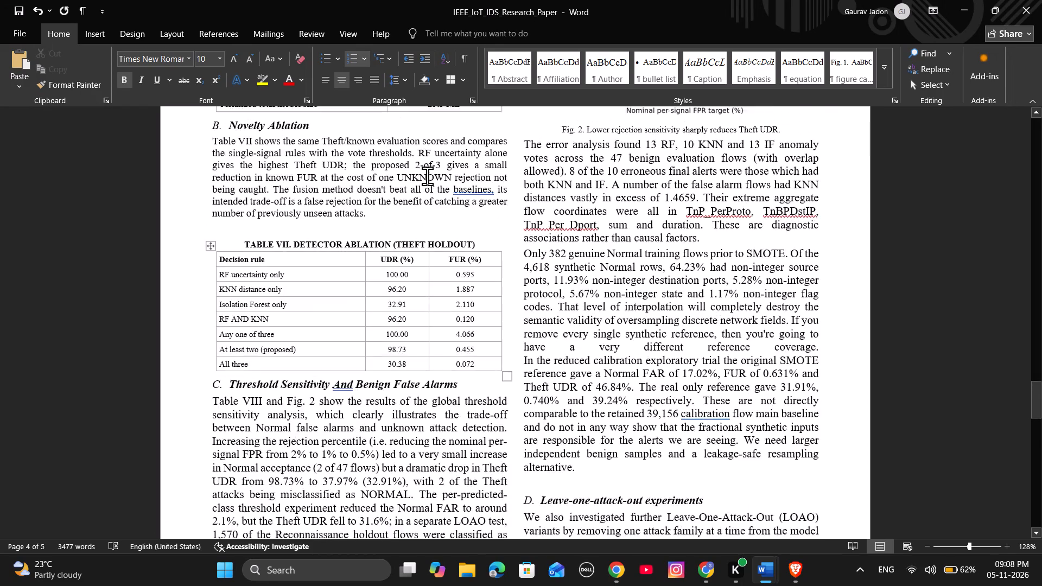
scroll(427, 176, up, 1)
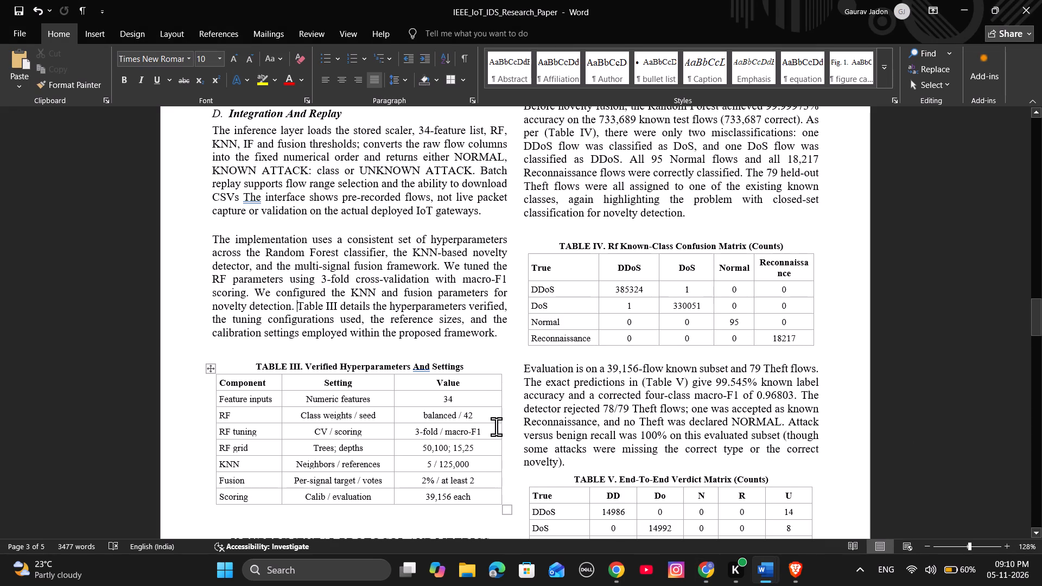
click(691, 381)
key(Left)
key(BackSpace)
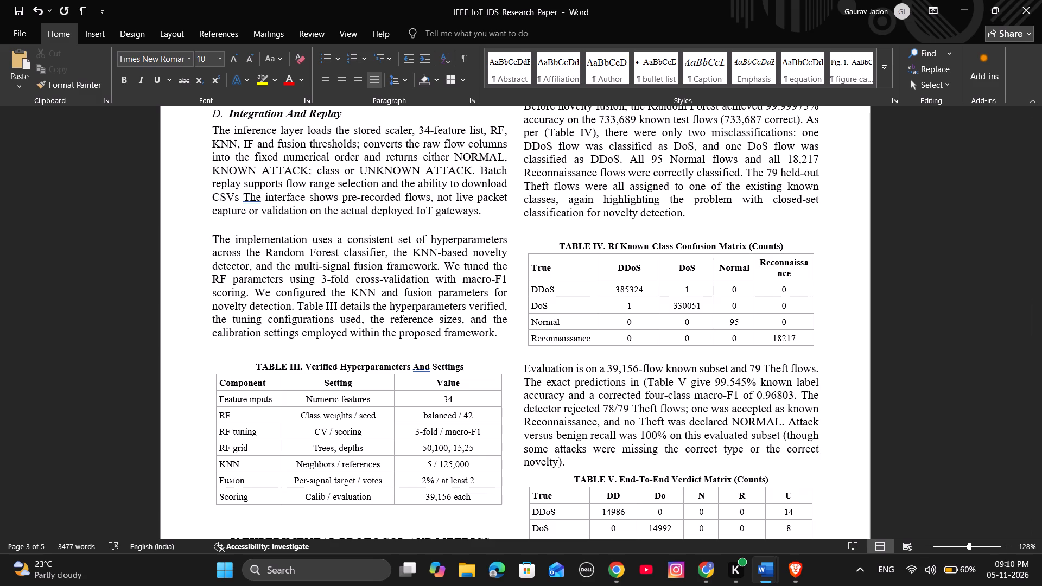
key(Left)
key(Left)
key(Left)
key(Left)
key(Left)
key(Left)
key(Left)
key(Left)
key(Right)
key(BackSpace)
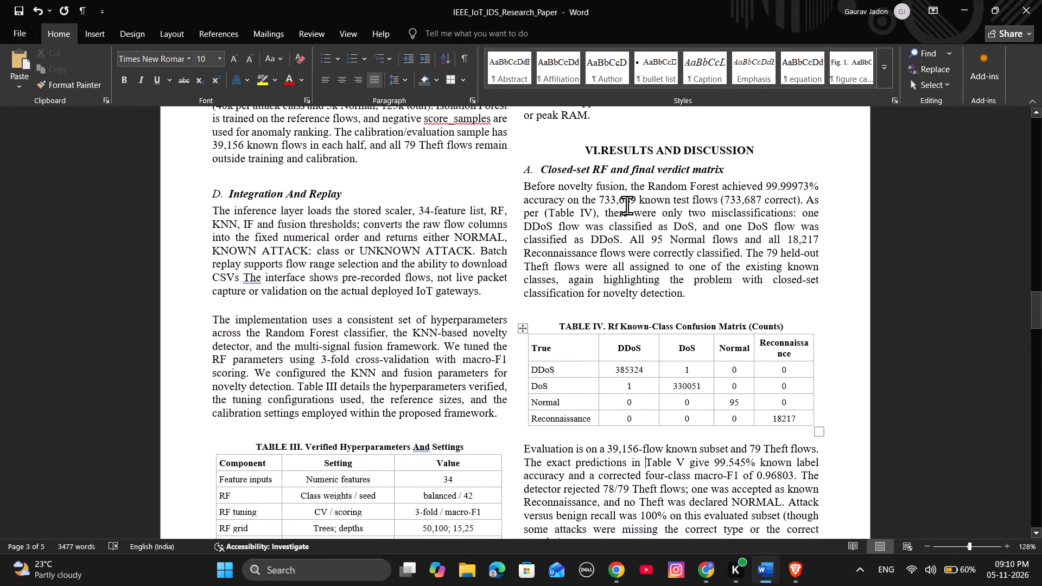
Remove the parentheses around "Table IV" in the Closed-set RF and final verdict matrix paragraph.
click(599, 212)
key(Left)
key(BackSpace)
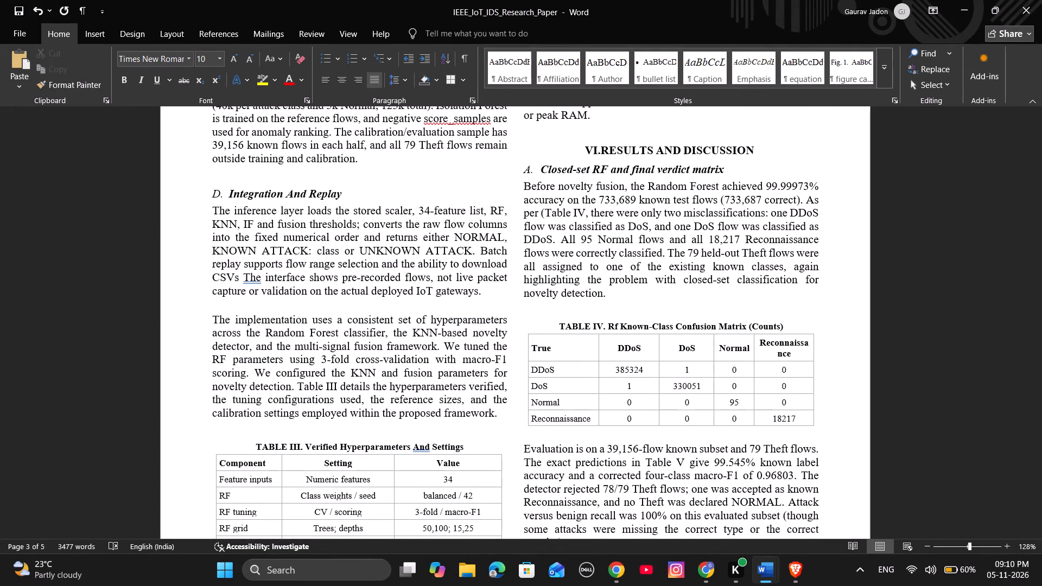
key(Left)
key(Left)
key(Left)
key(Left)
key(Left)
key(Left)
key(Left)
key(Left)
key(BackSpace)
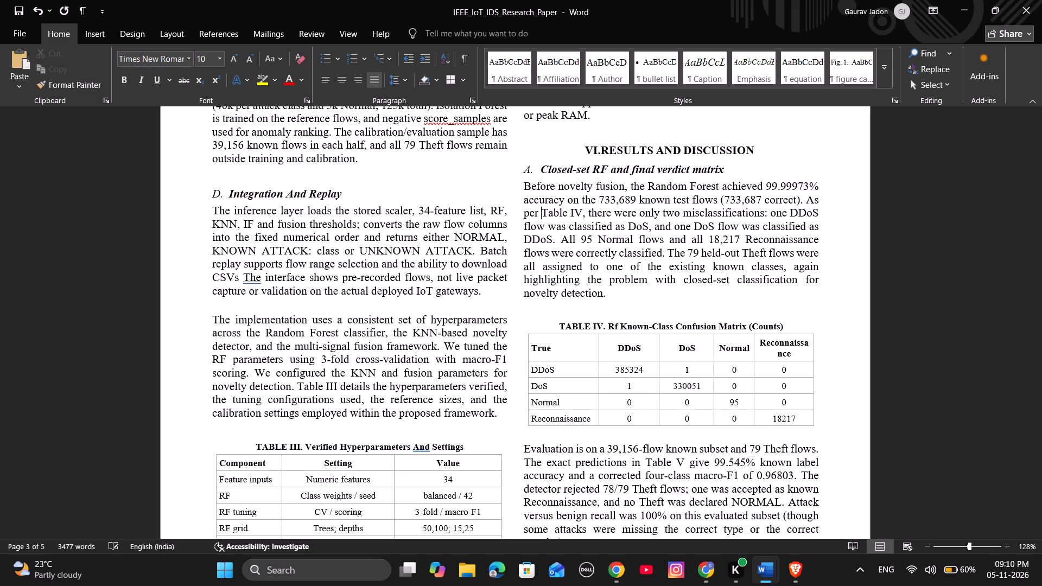
Remove the parentheses around "Table II" in the first paragraph of the Bot-Iot Preprocessing section.
scroll(482, 313, up, 1)
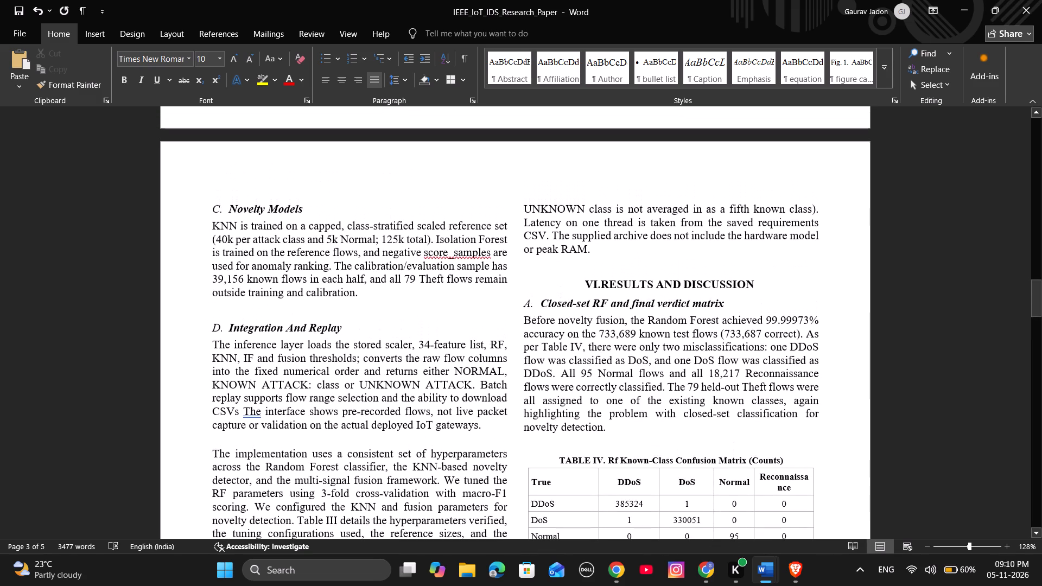
scroll(482, 313, up, 1)
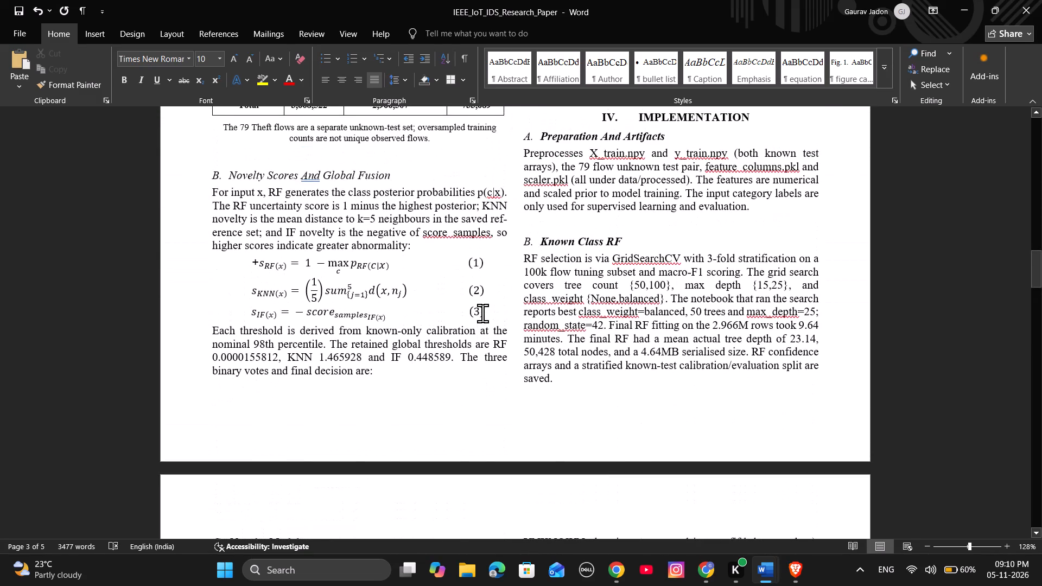
scroll(482, 313, up, 2)
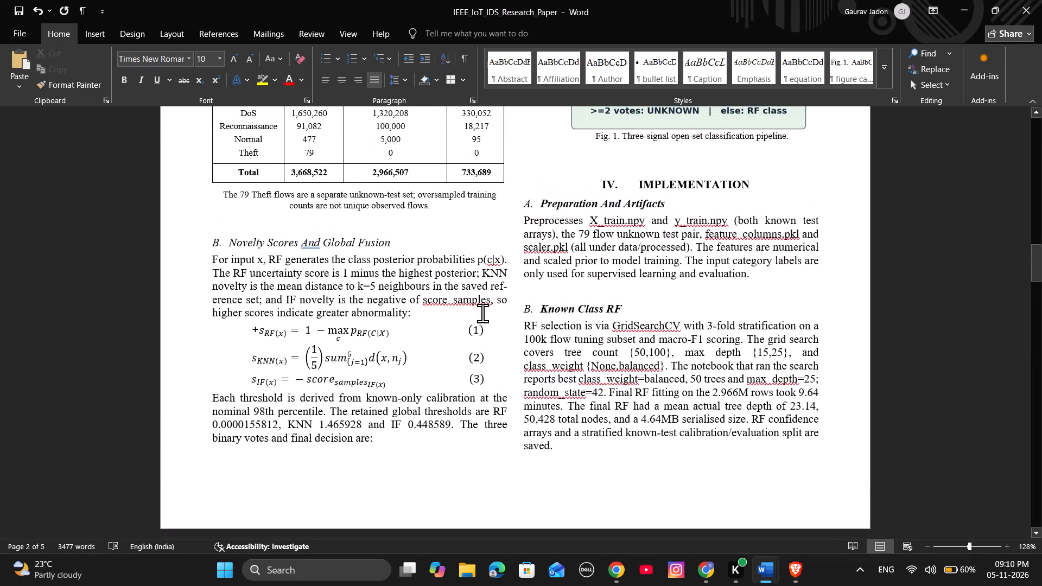
scroll(482, 313, up, 1)
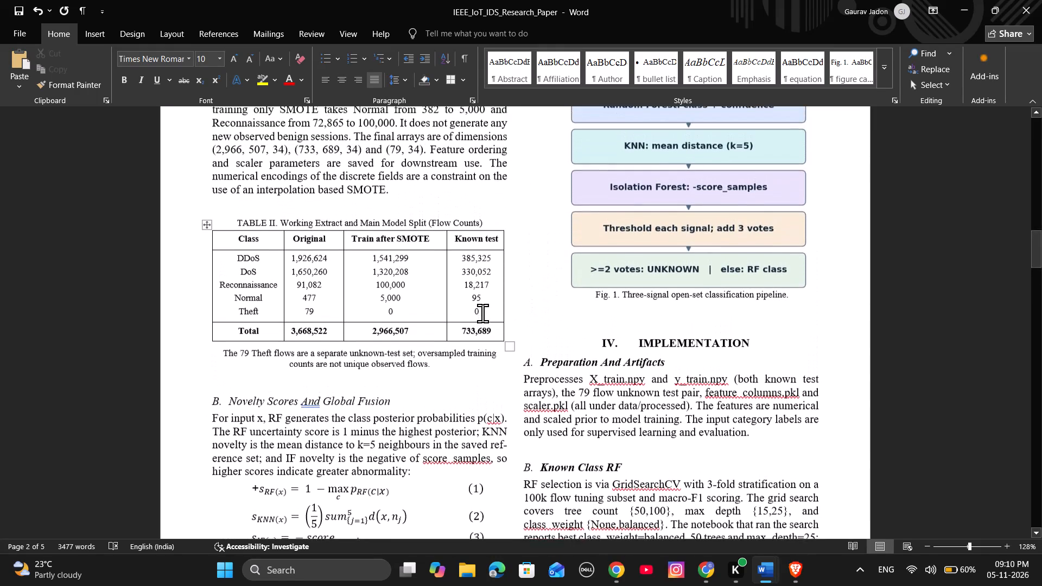
scroll(482, 313, up, 1)
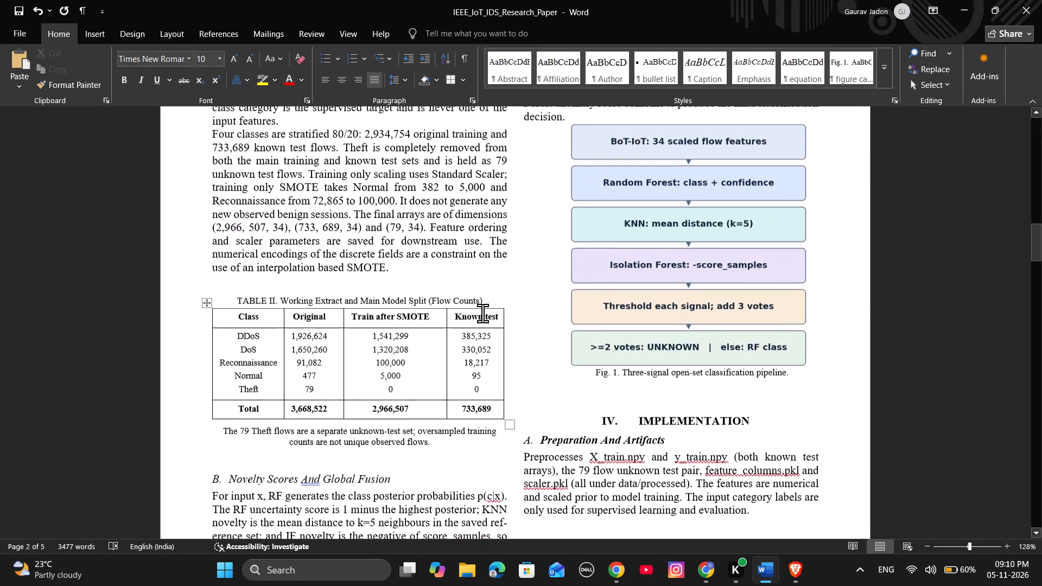
scroll(482, 313, up, 1)
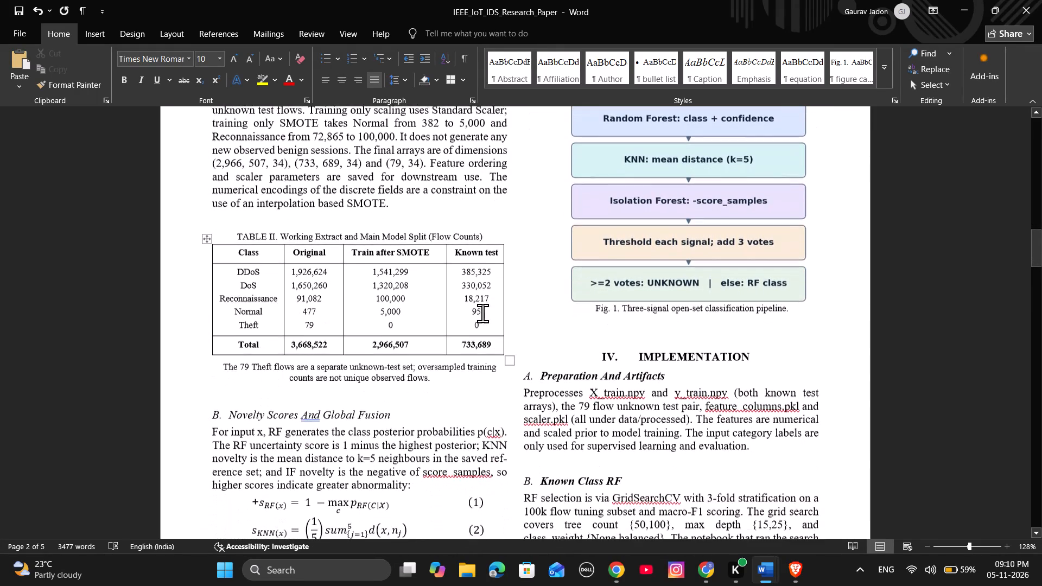
scroll(482, 313, up, 2)
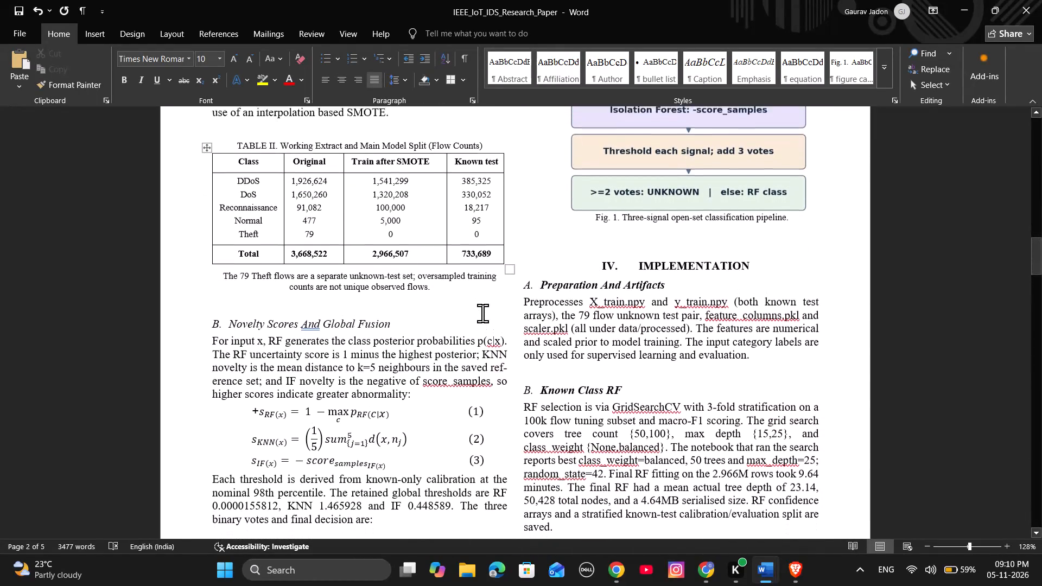
scroll(482, 313, up, 1)
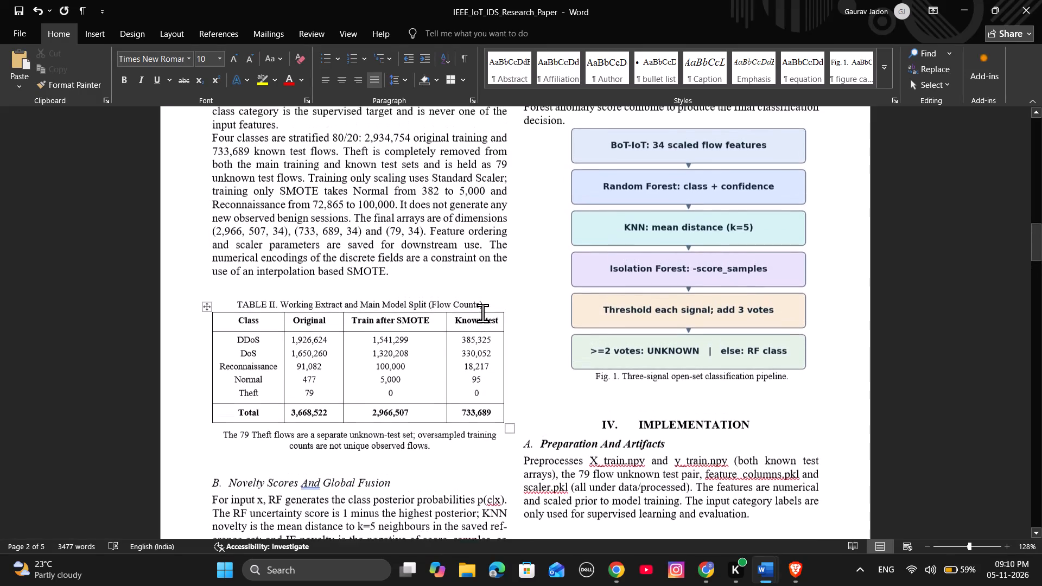
scroll(482, 313, up, 1)
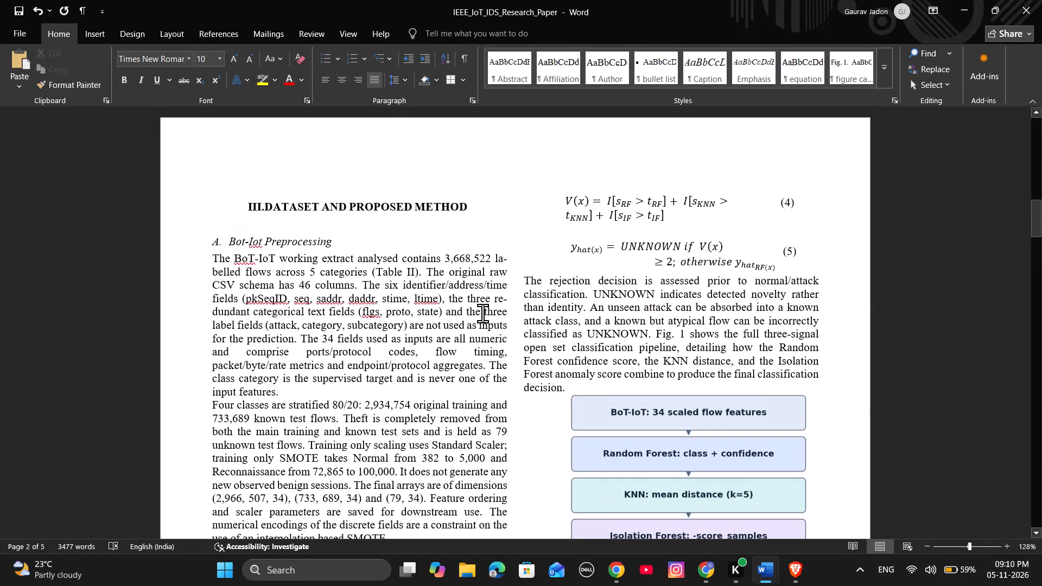
click(417, 268)
key(BackSpace)
key(Left)
key(Left)
key(Left)
key(Left)
key(Left)
key(Left)
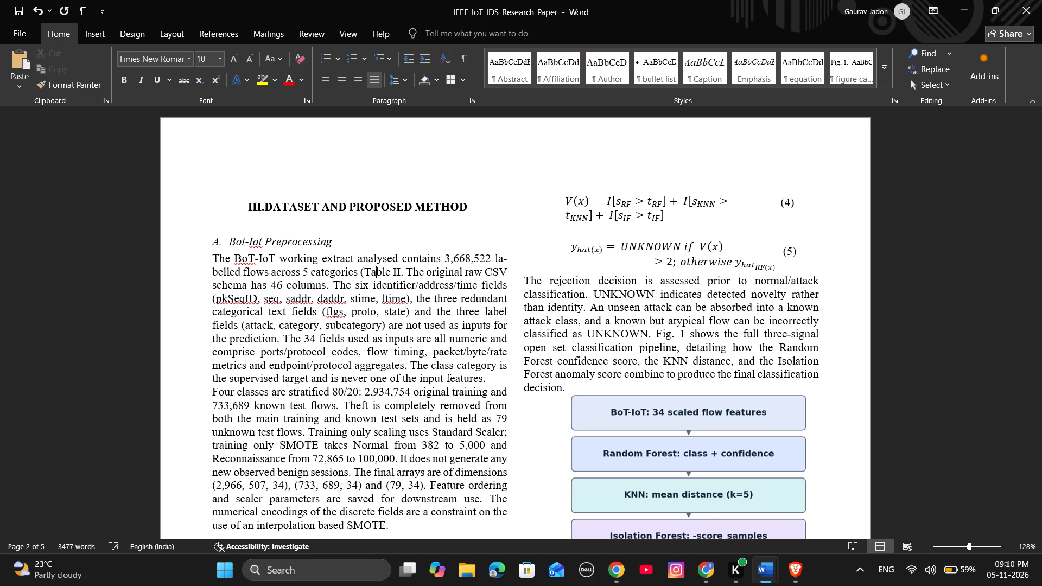
key(Left)
key(Left)
key(BackSpace)
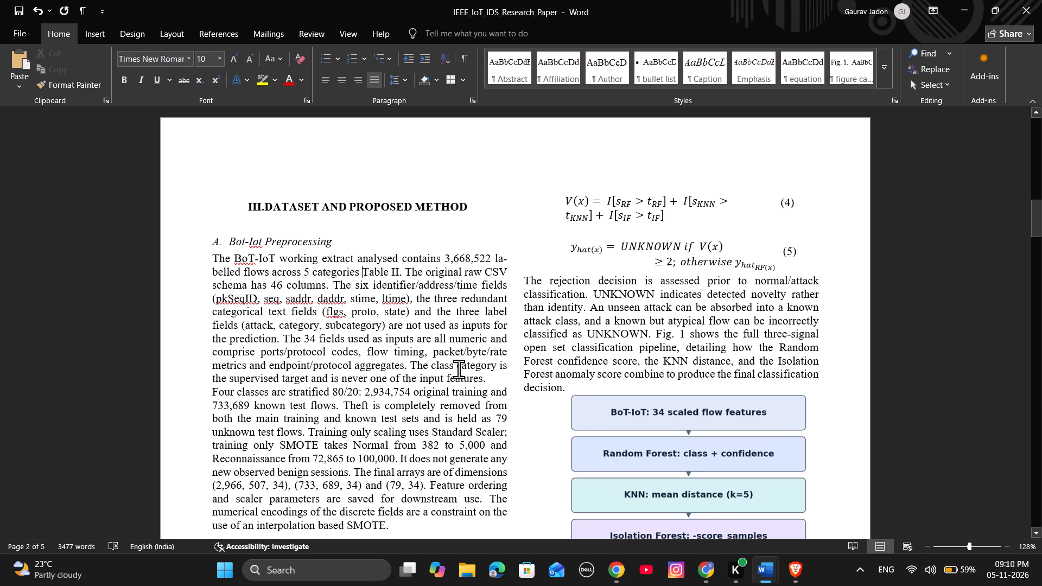
Check the first page, from the Table I paragraph back through Related Work and the introduction to the abstract, for parenthesised table citations.
scroll(453, 373, right, 1)
scroll(453, 373, up, 1)
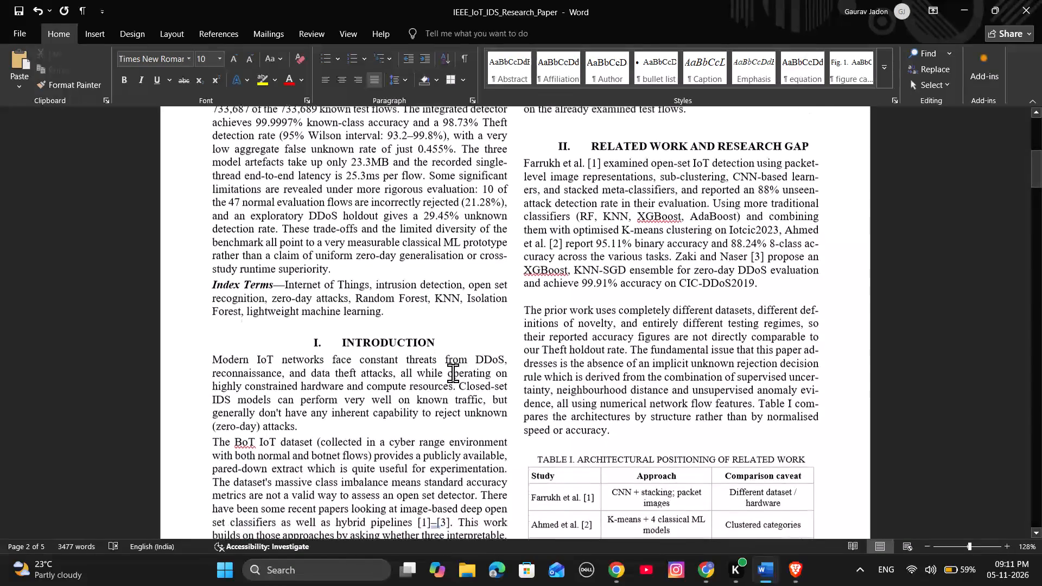
scroll(453, 373, up, 1)
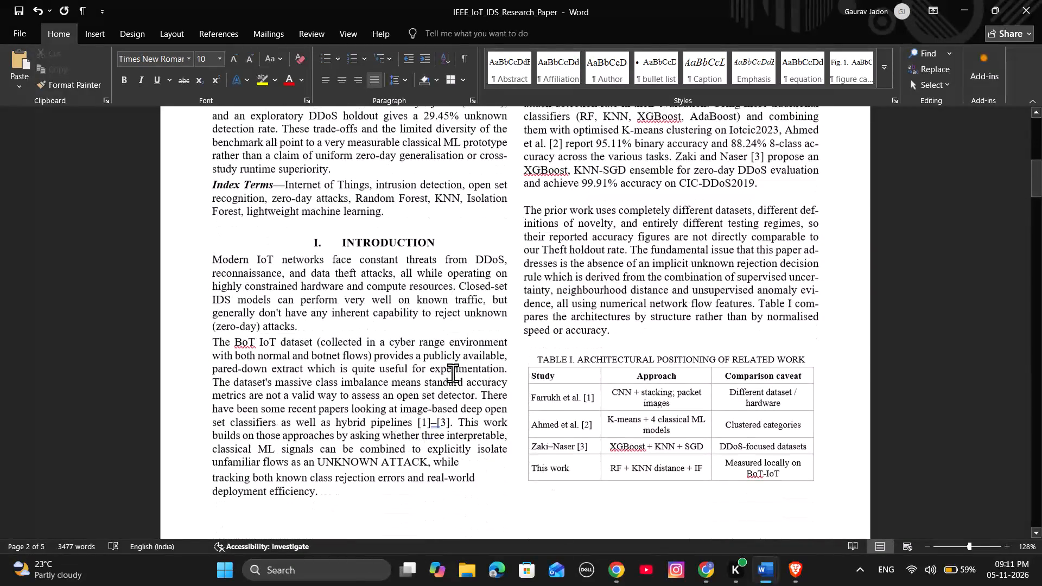
scroll(453, 373, up, 2)
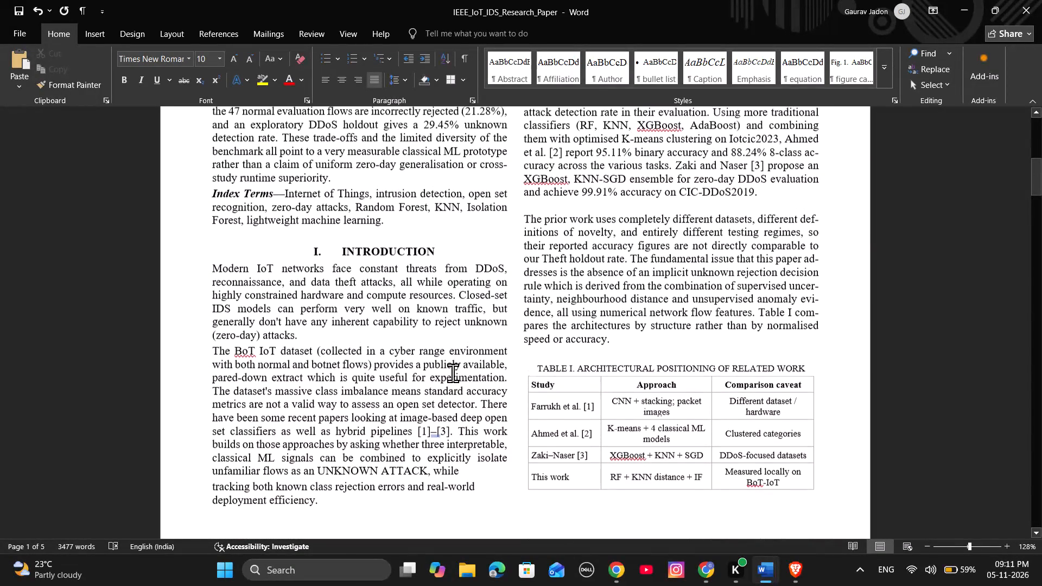
scroll(453, 373, up, 1)
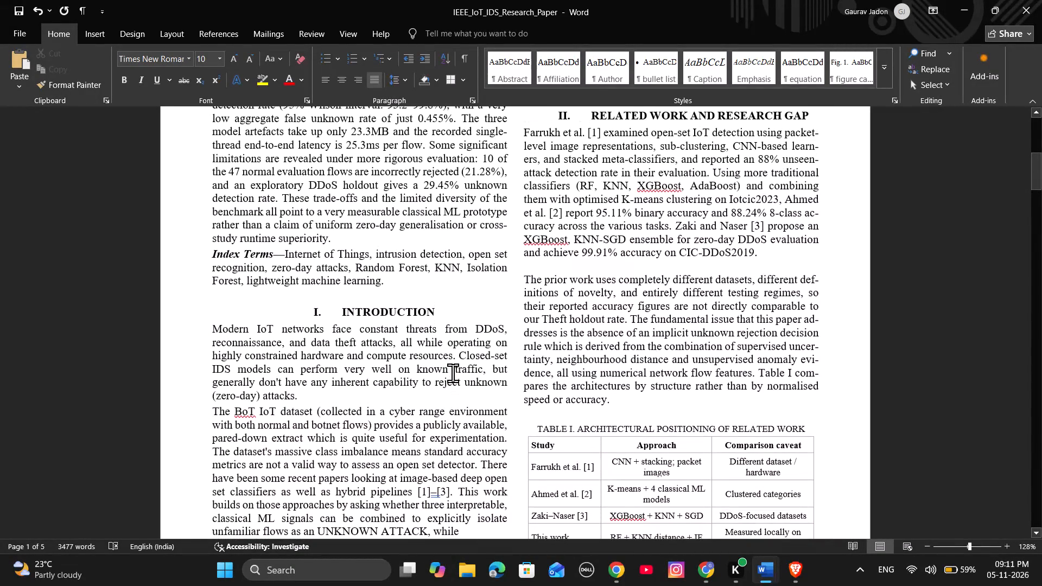
scroll(453, 373, up, 2)
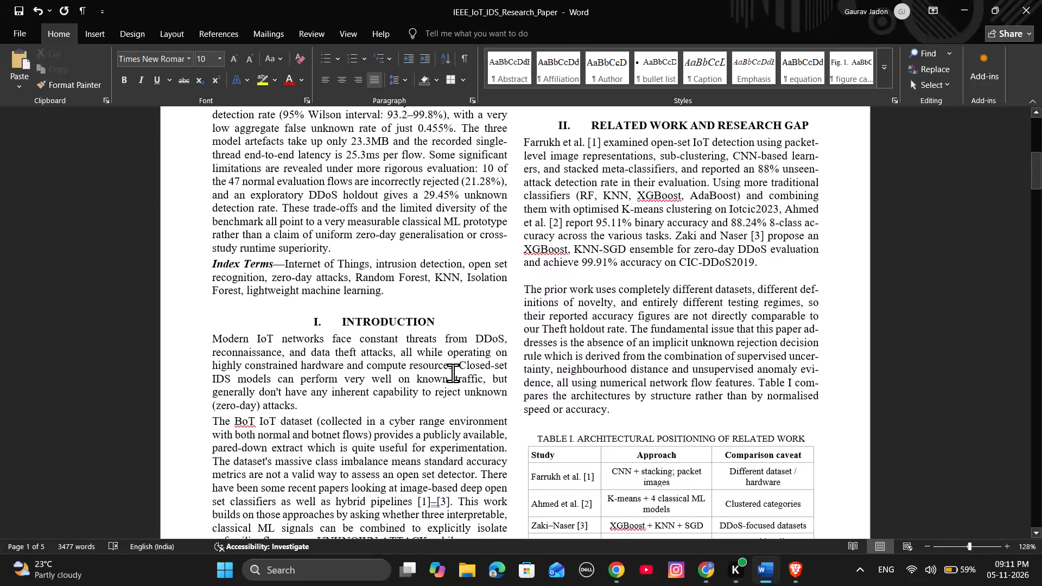
scroll(453, 373, up, 3)
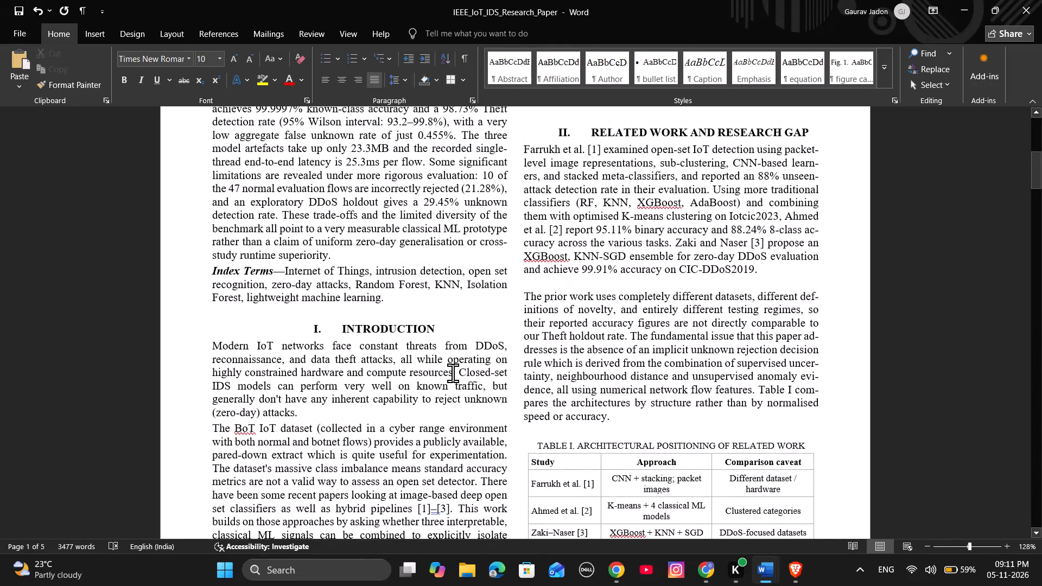
scroll(453, 373, up, 1)
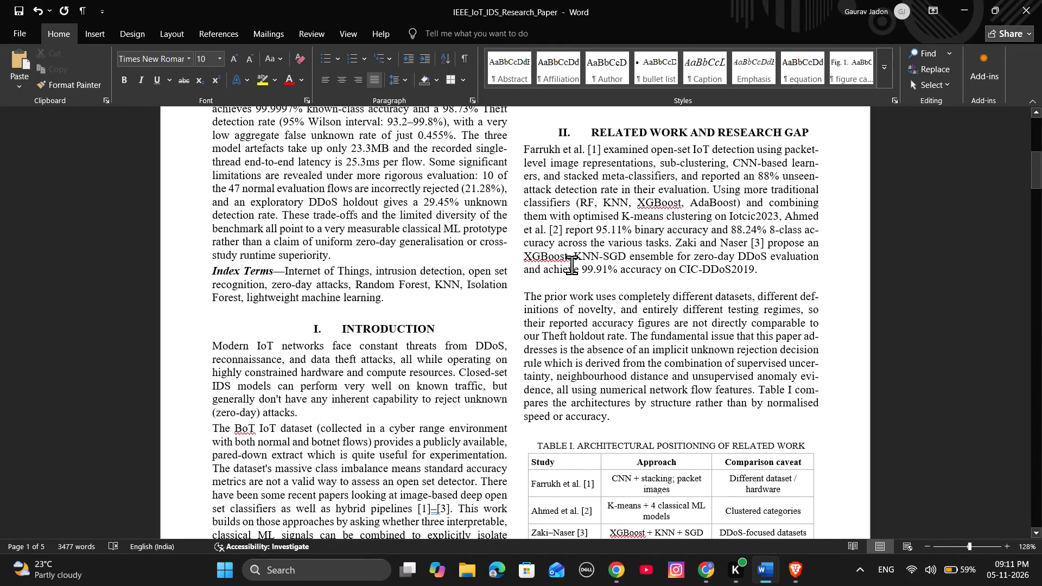
scroll(571, 265, up, 1)
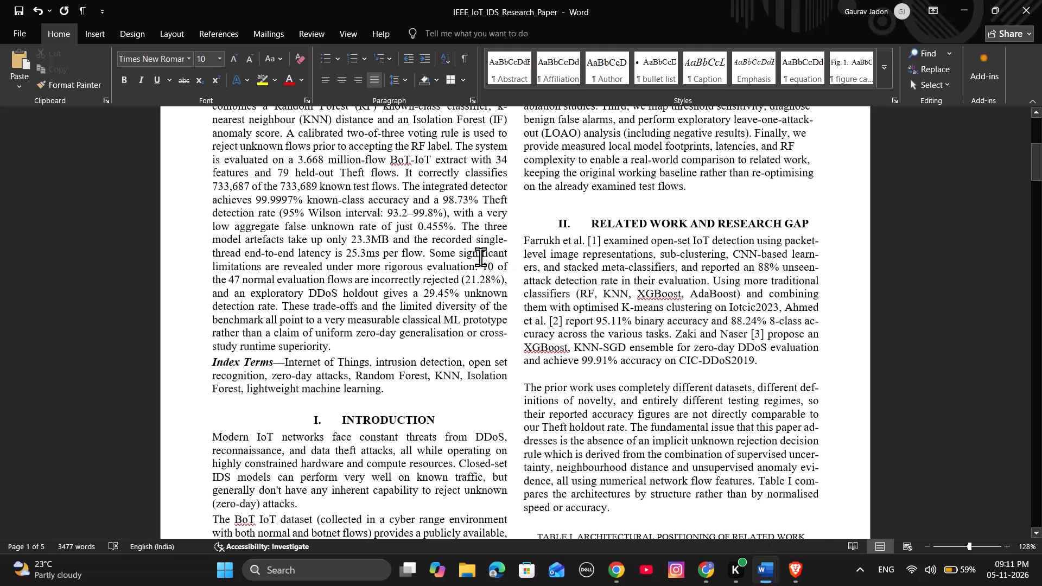
Save the research paper.
key(ctrl+s)
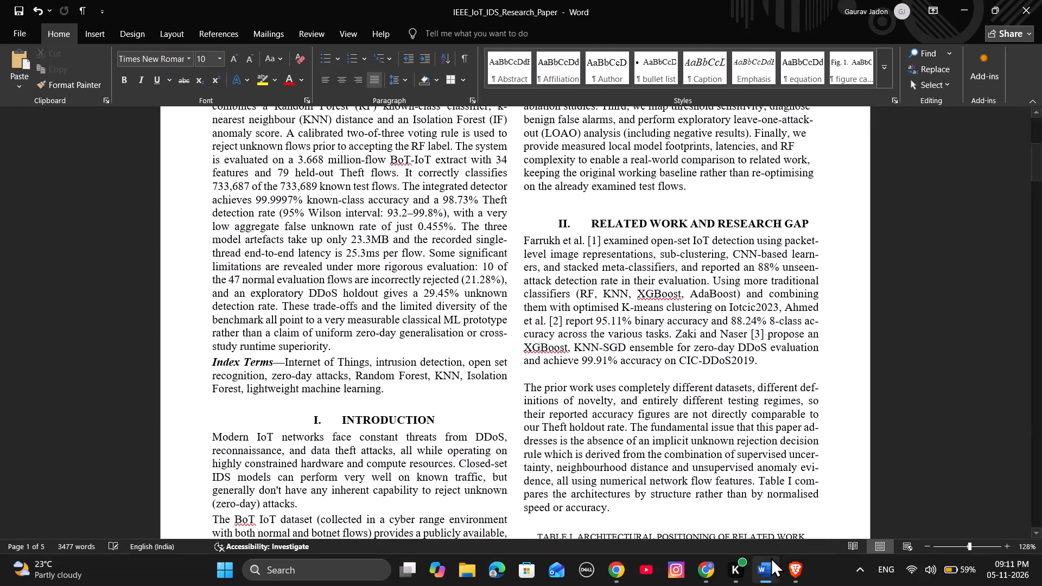